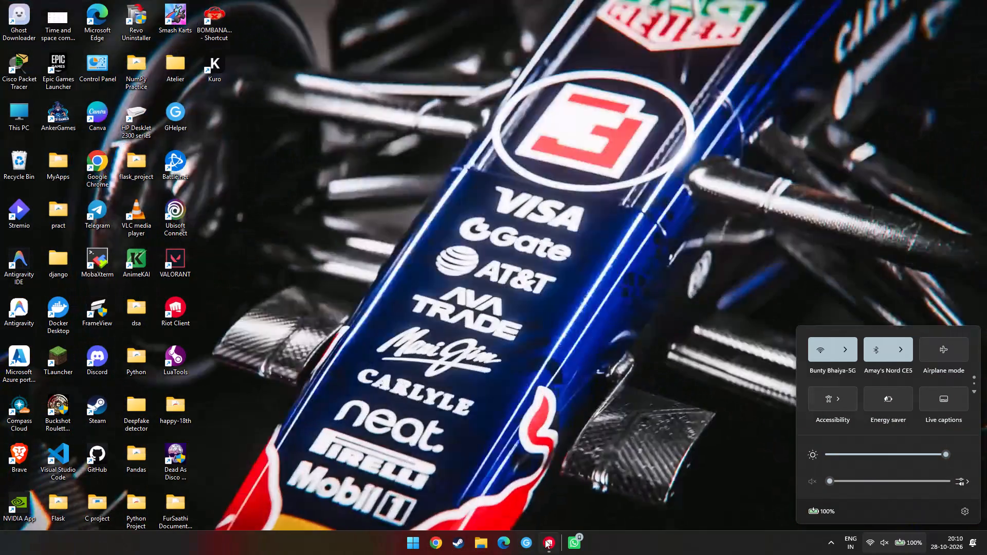
Bring up the running Riot Client and close its window.
click(549, 540)
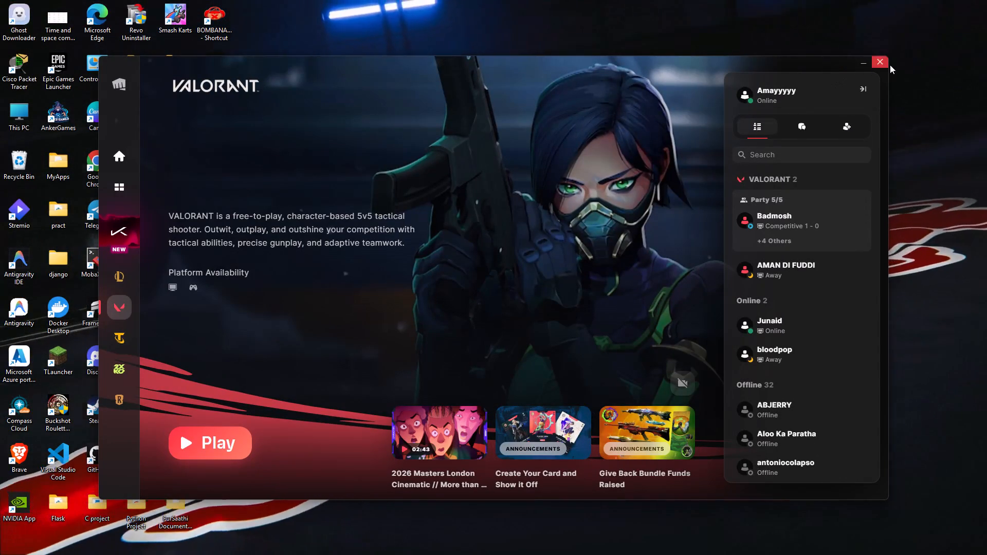
click(886, 66)
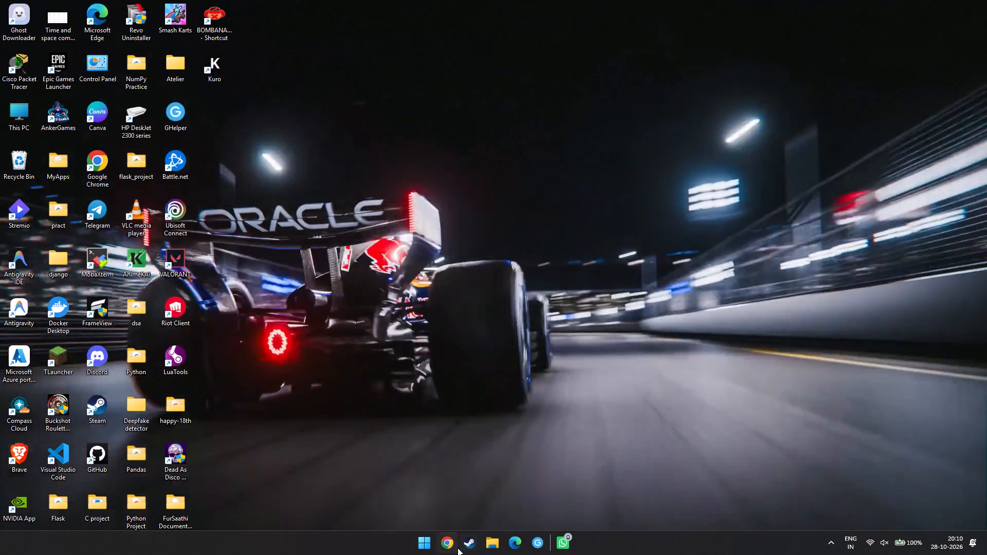
Open Google Chrome with the first listed profile and maximize its window.
click(458, 548)
click(374, 273)
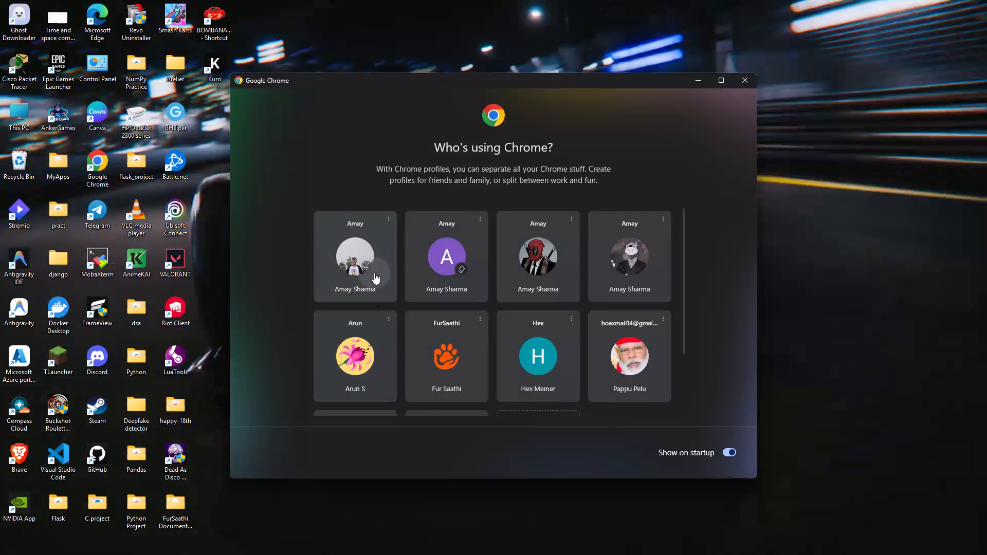
click(453, 0)
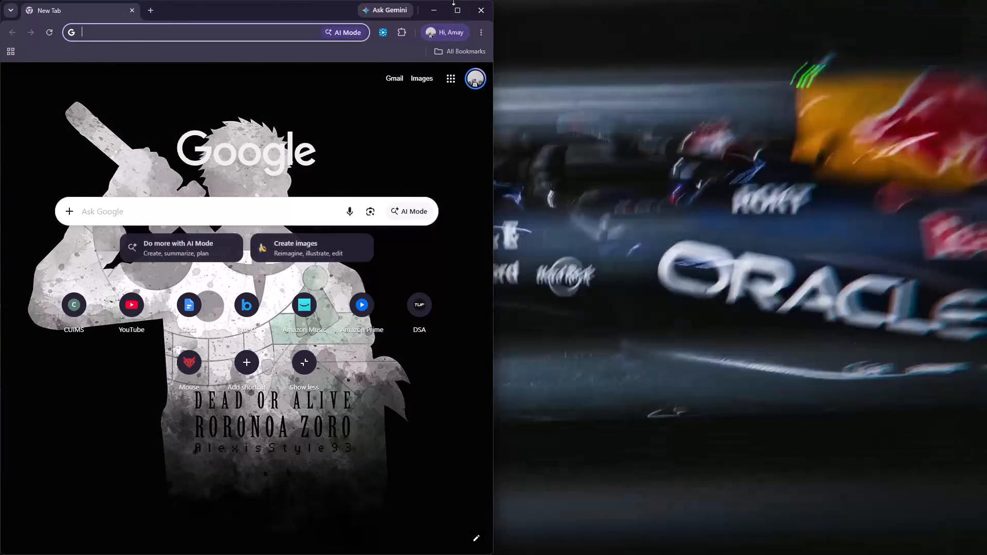
click(460, 5)
Go to the GitHub website, github.com, in the new tab.
click(441, 33)
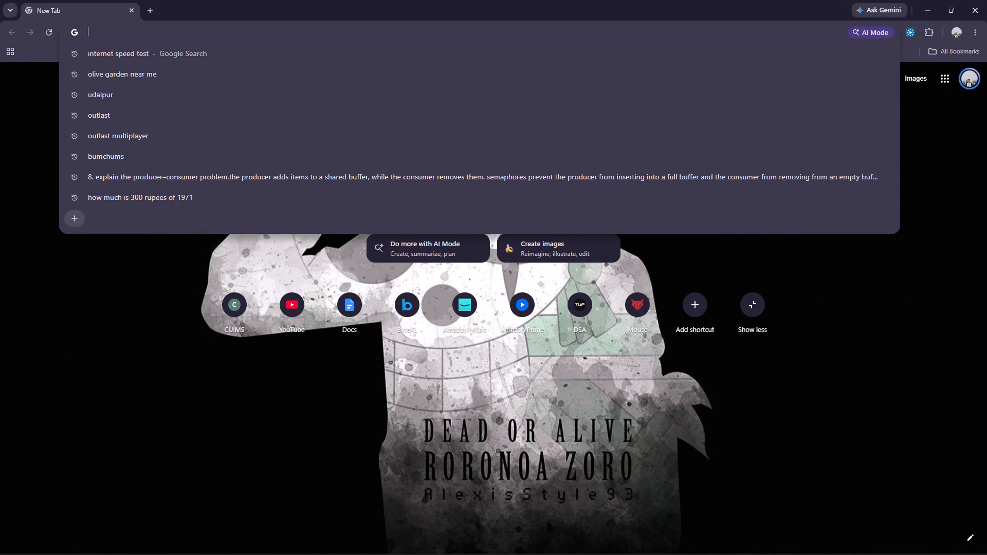
text(gith)
key(Return)
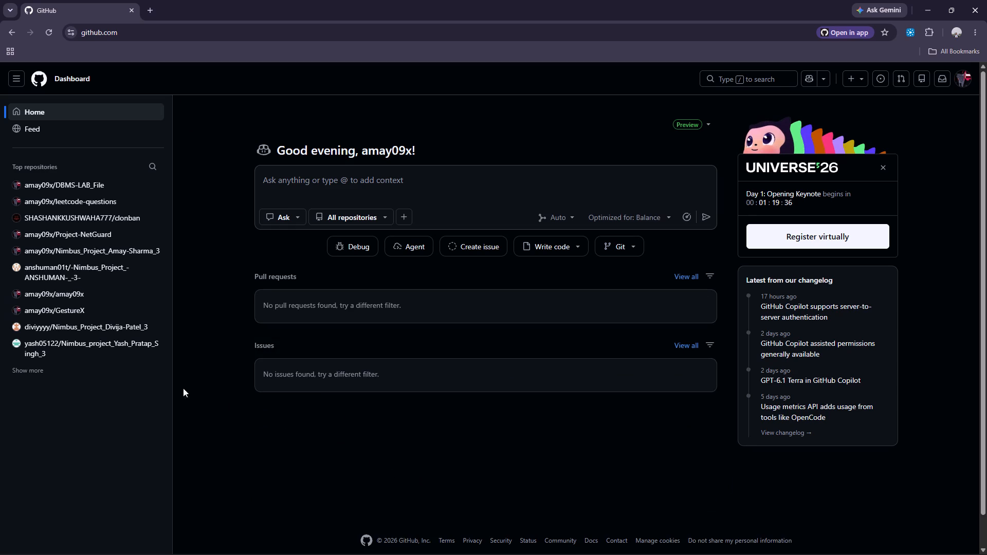
Expand the dashboard's list of top repositories and look through the repository names.
click(93, 377)
scroll(103, 371, down, 8)
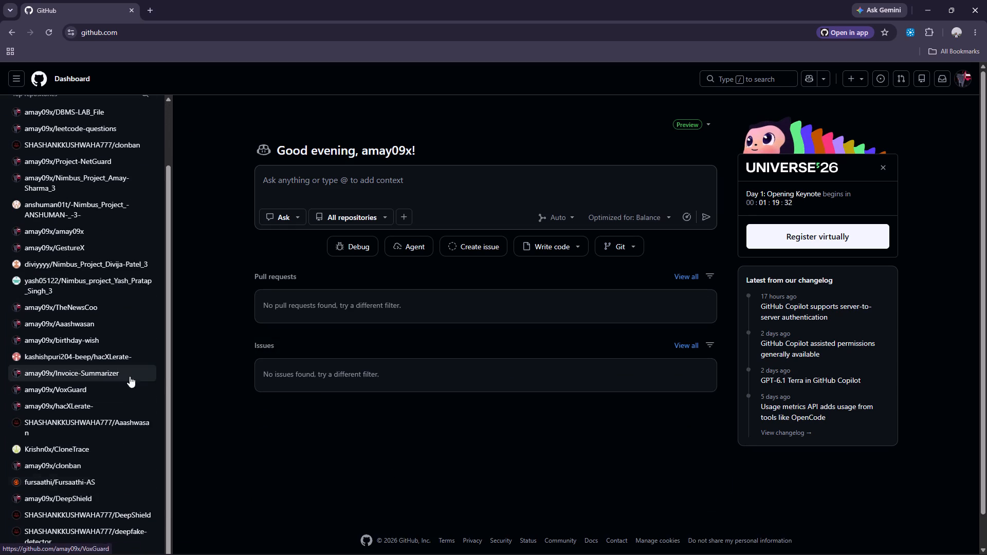
scroll(117, 353, up, 2)
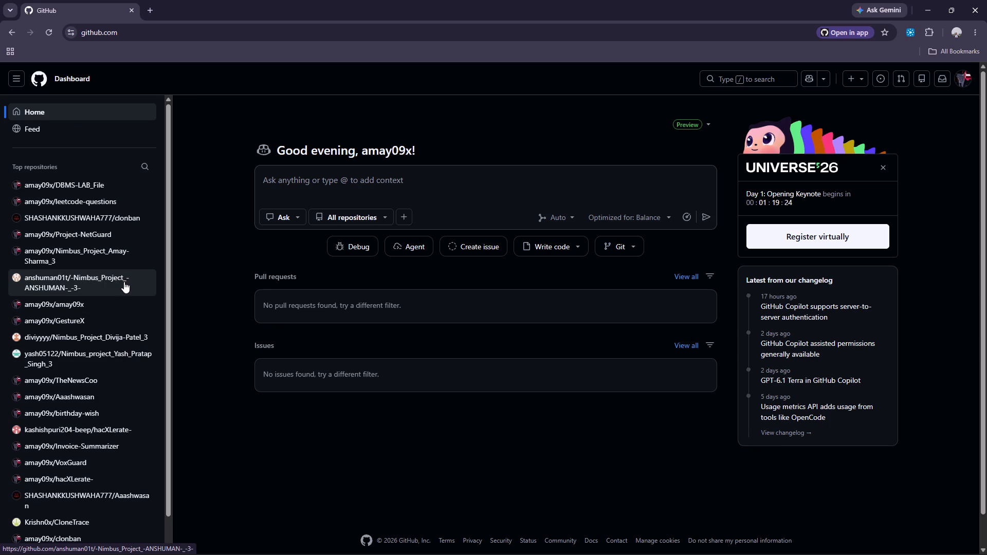
scroll(125, 284, down, 4)
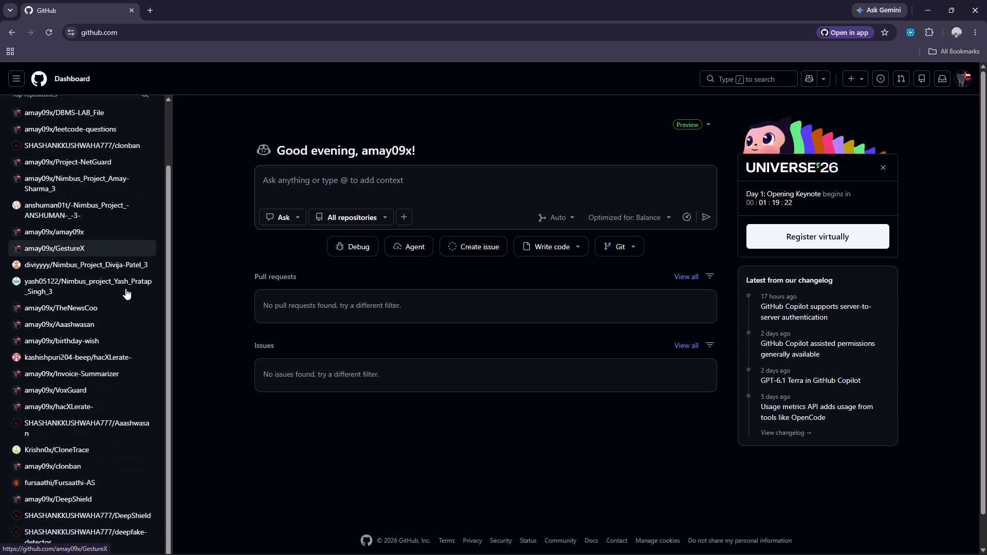
Open the DBMS-LAB_File repository from the dashboard's list of top repositories.
scroll(125, 288, down, 2)
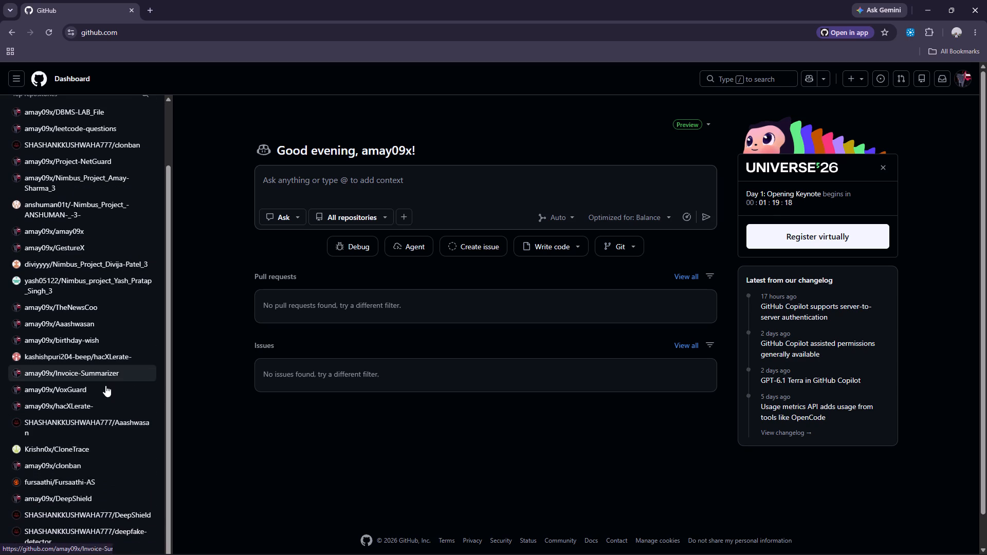
scroll(98, 492, up, 3)
click(70, 180)
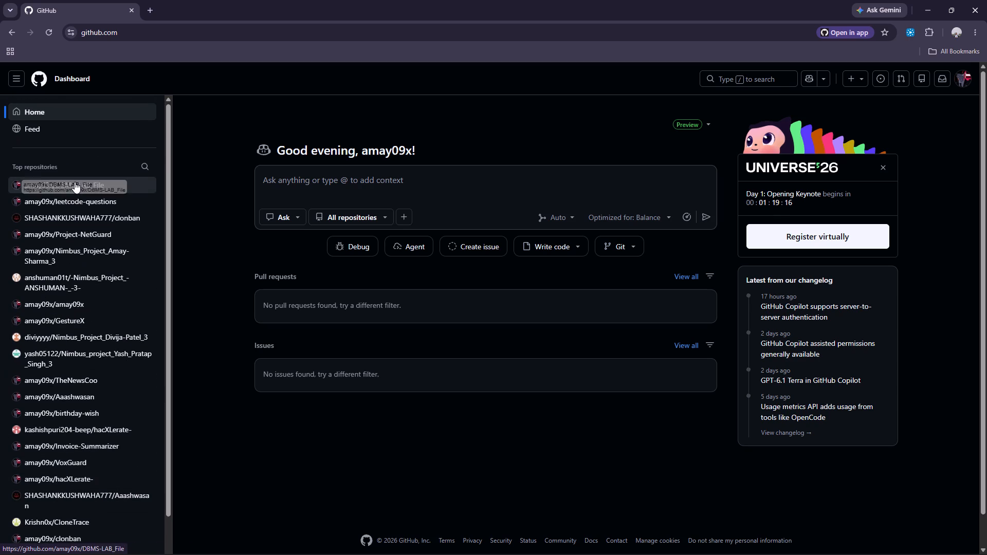
click(78, 183)
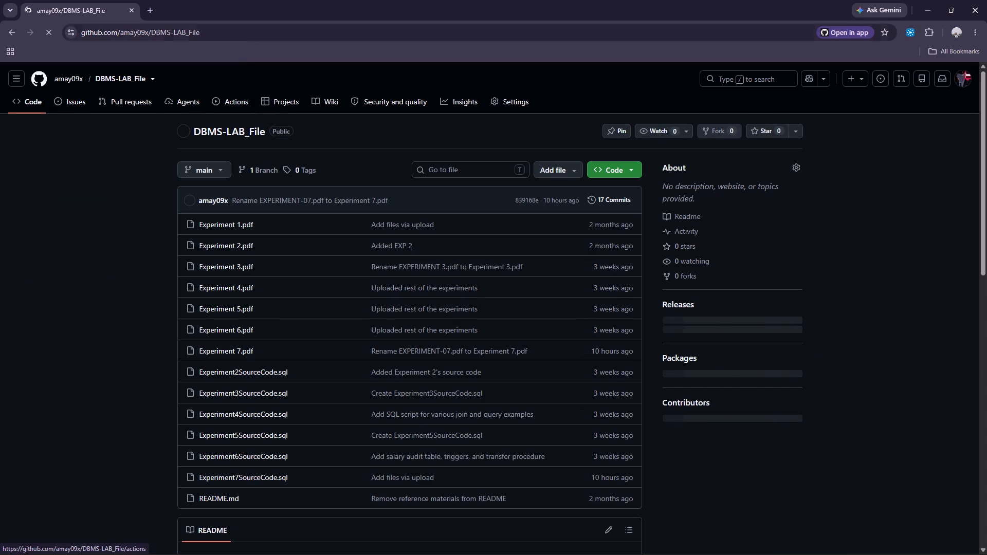
Copy the web address of the DBMS-LAB_File repository page.
click(242, 34)
right_click(171, 33)
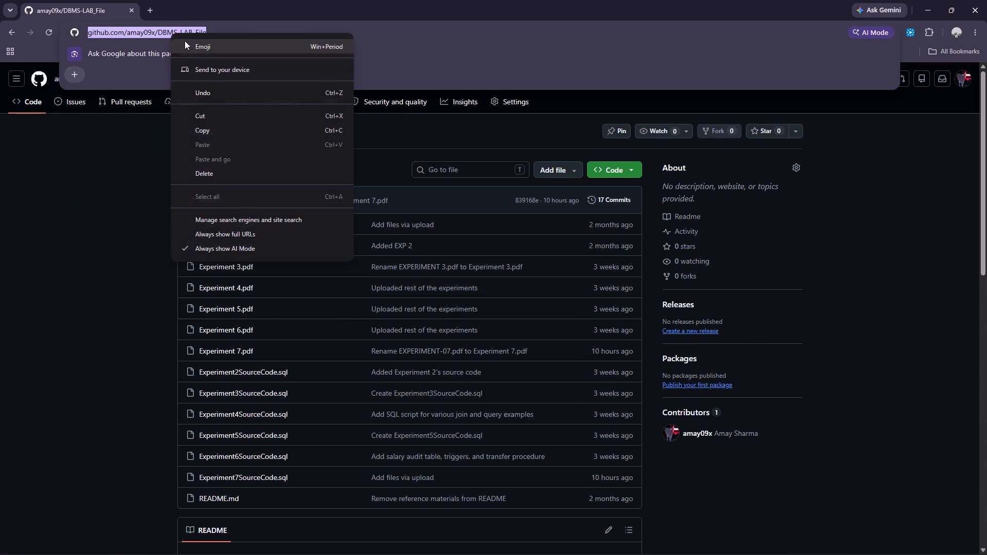
click(221, 129)
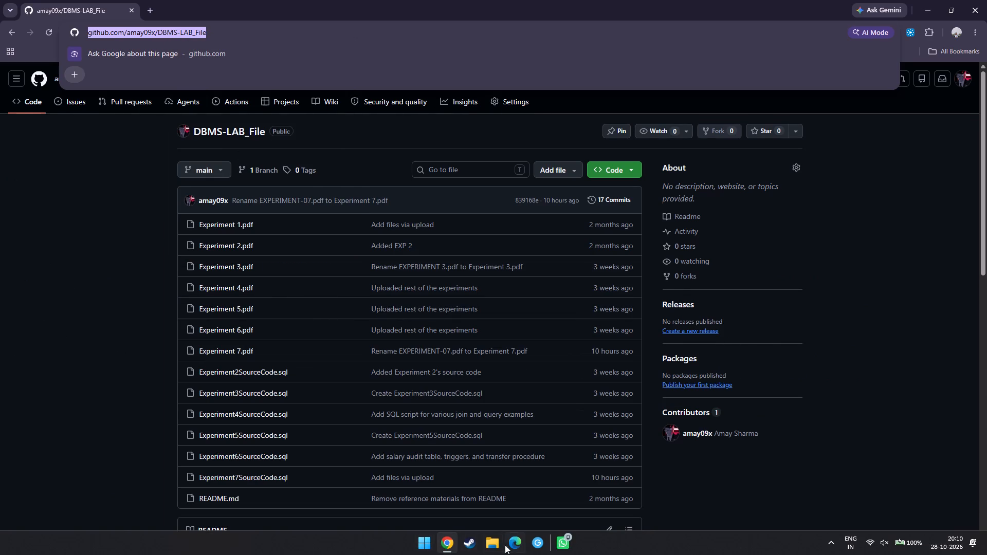
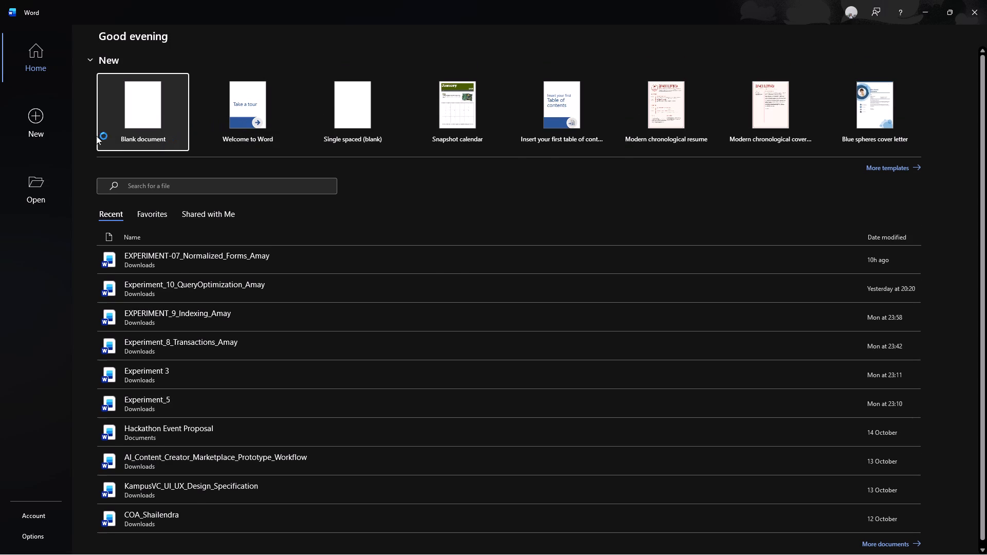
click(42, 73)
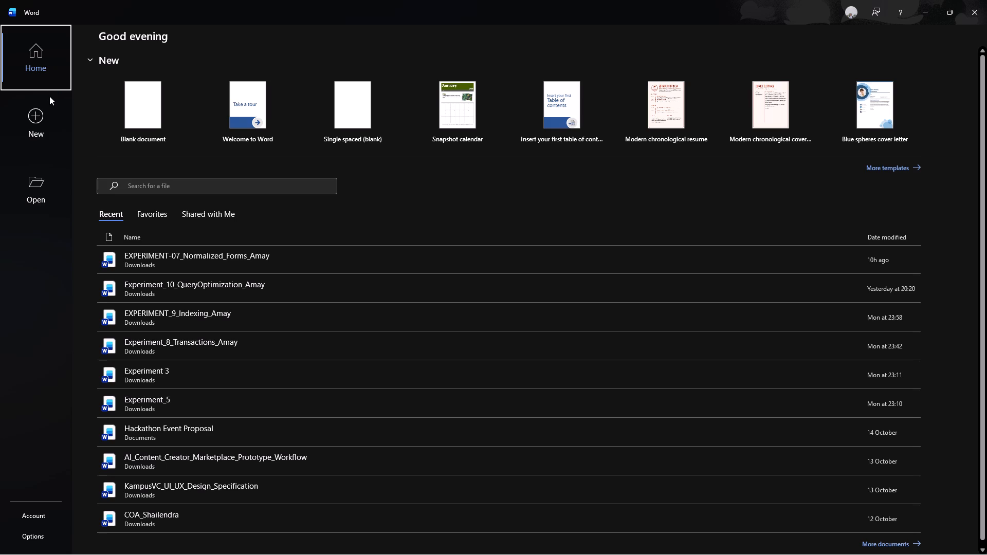
Create a new blank document in Word.
click(104, 114)
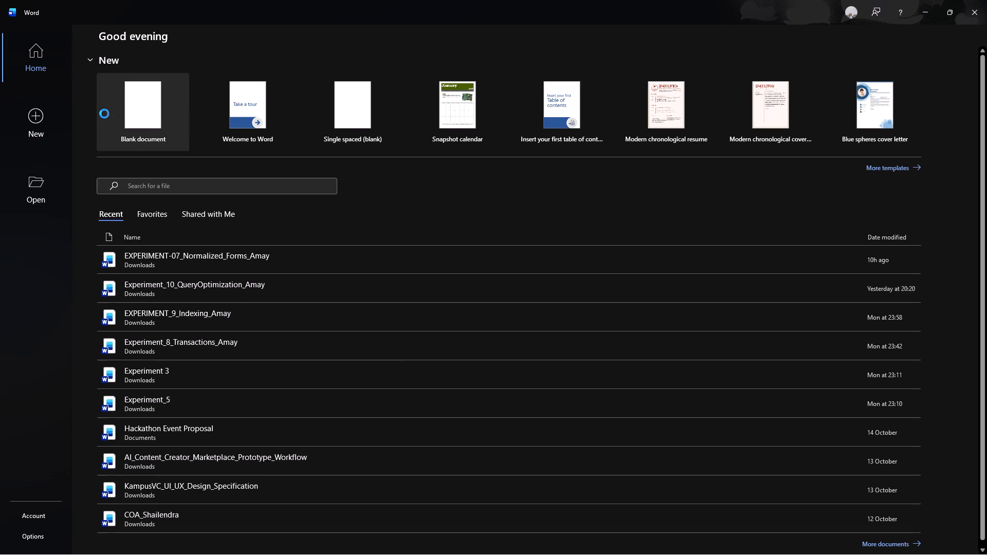
Insert the contents of the RDBMS_Front_Page_and_Index PDF from Downloads as text from file, accepting its conversion to editable text.
click(73, 38)
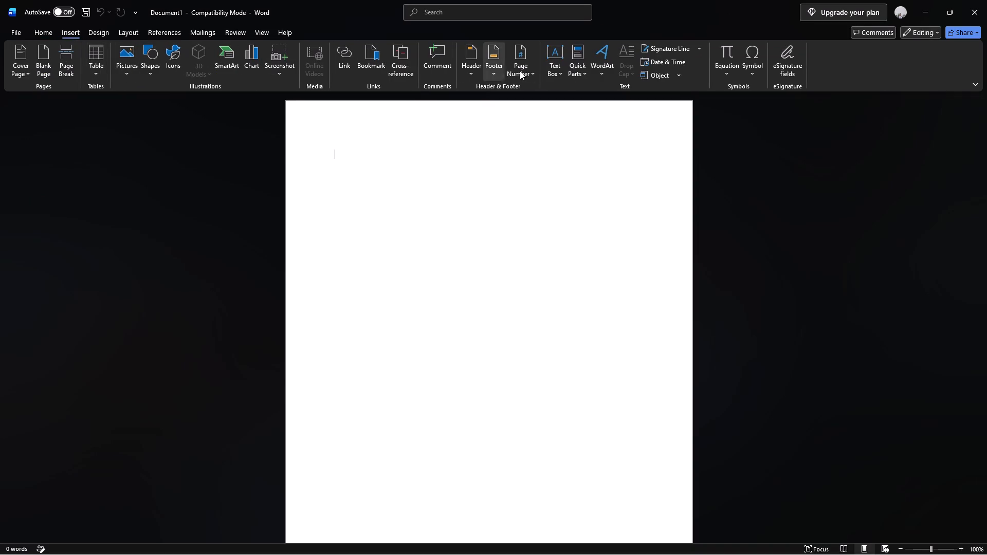
click(677, 73)
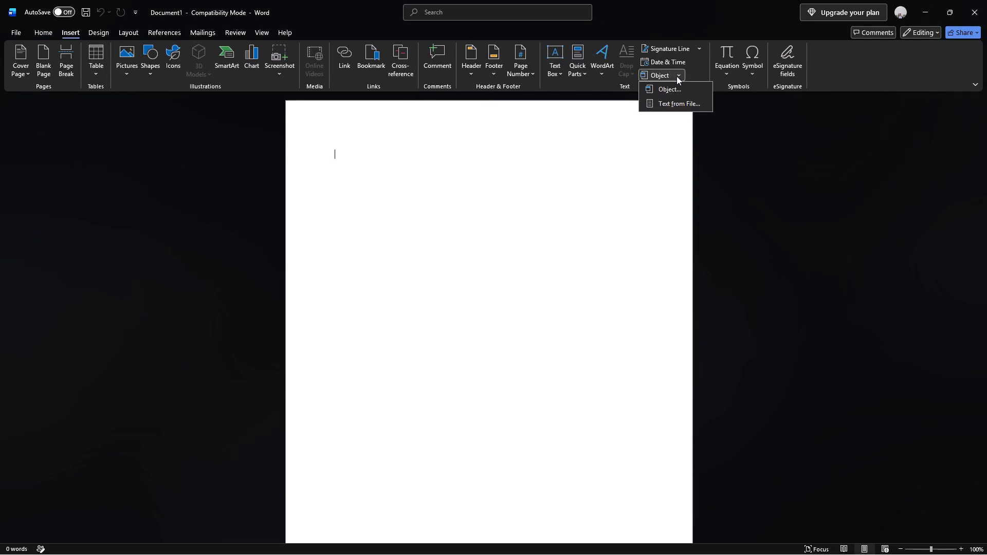
click(677, 98)
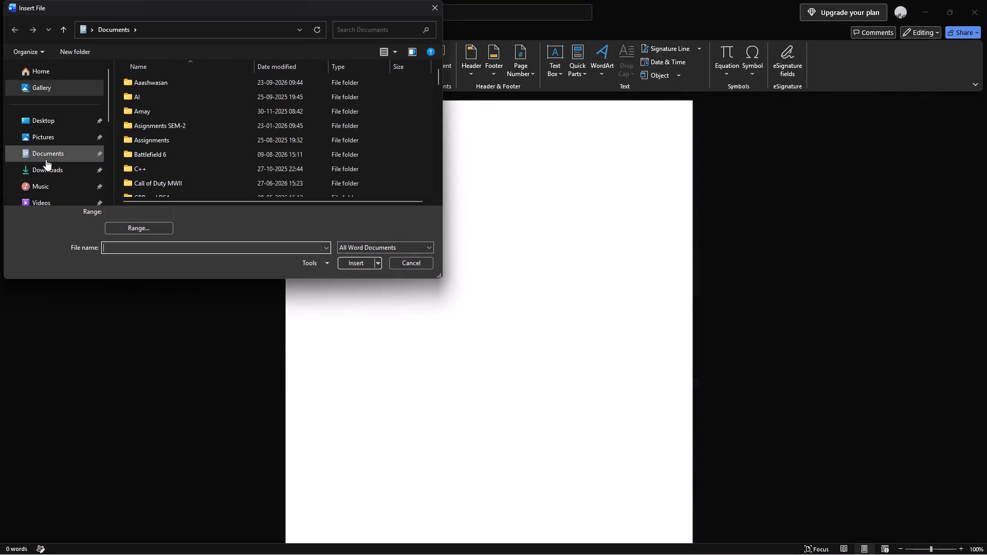
click(46, 159)
click(49, 164)
click(158, 96)
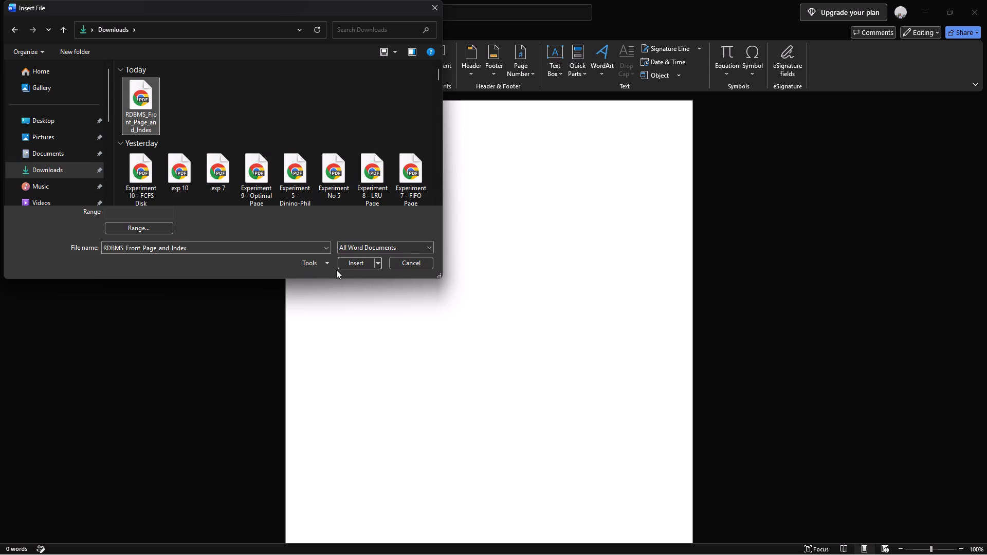
click(350, 263)
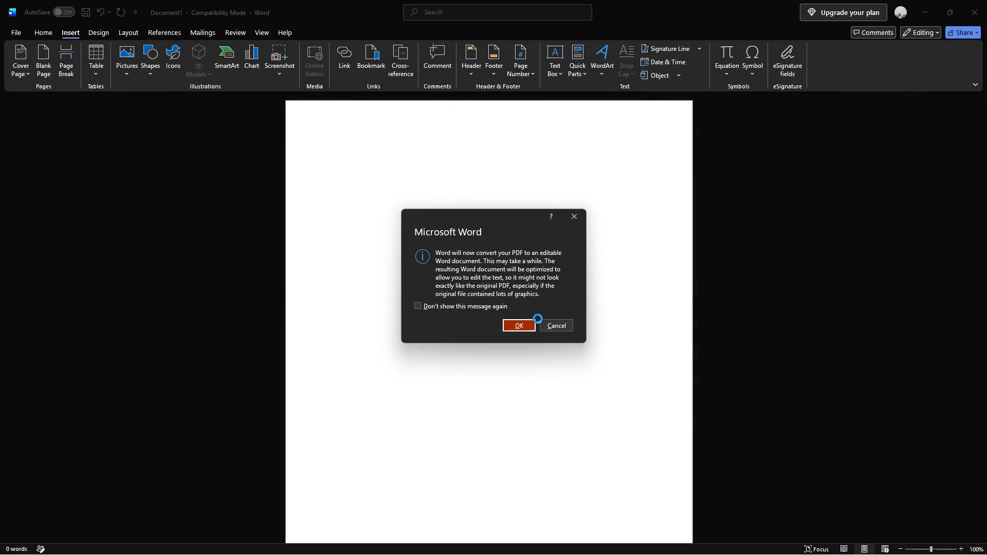
click(518, 327)
click(415, 305)
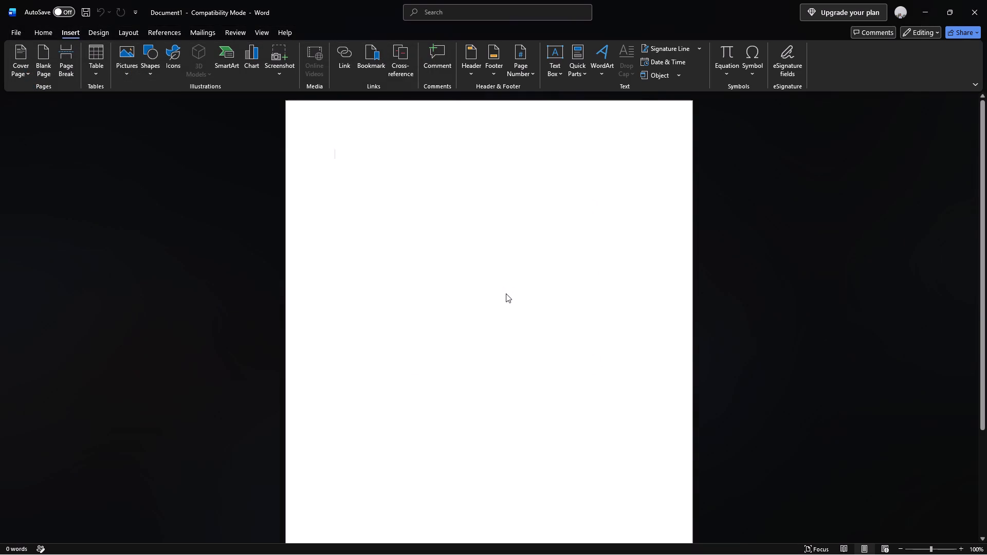
Delete the line with the student's name and ID directly beneath the index table.
scroll(410, 283, up, 1)
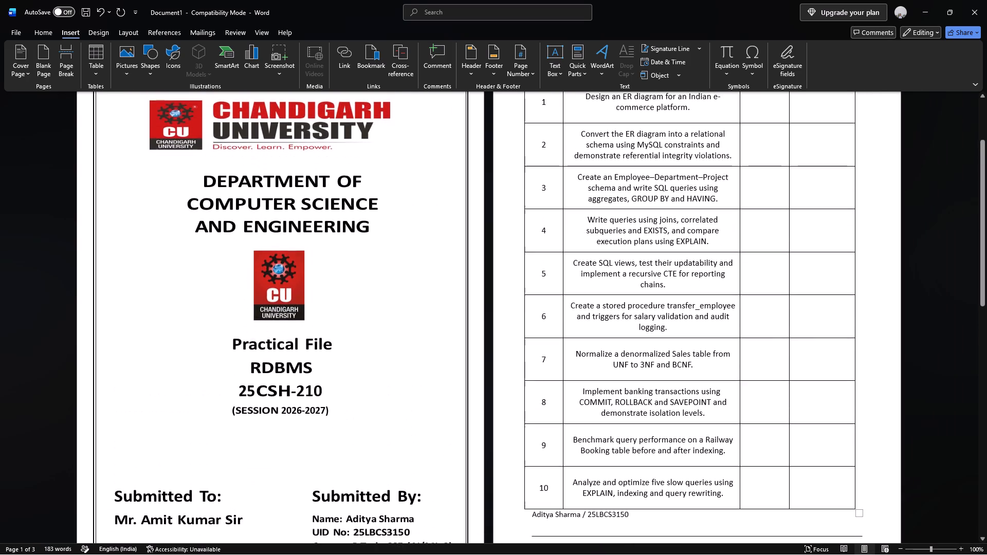
scroll(555, 286, down, 2)
drag(642, 304, 548, 306)
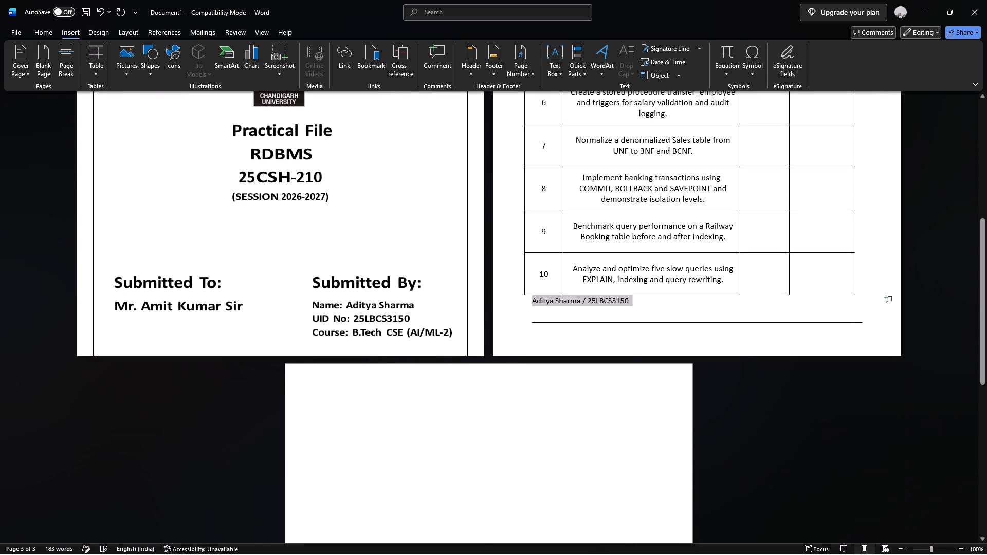
drag(548, 306, 537, 306)
key(BackSpace)
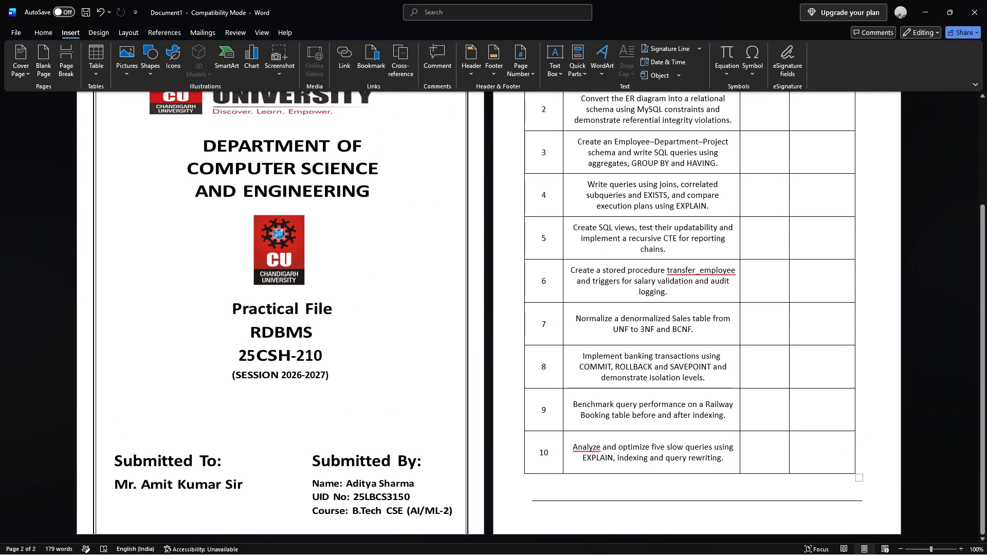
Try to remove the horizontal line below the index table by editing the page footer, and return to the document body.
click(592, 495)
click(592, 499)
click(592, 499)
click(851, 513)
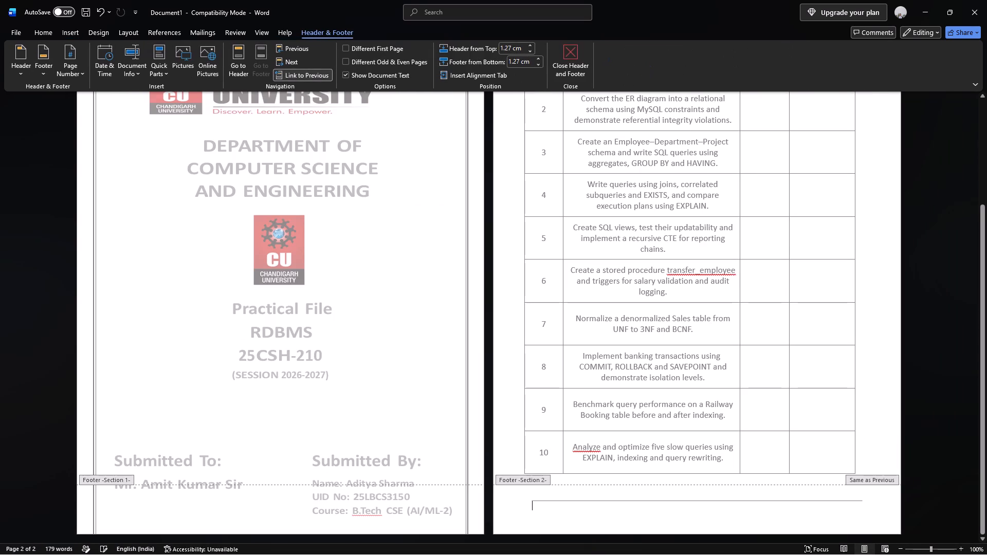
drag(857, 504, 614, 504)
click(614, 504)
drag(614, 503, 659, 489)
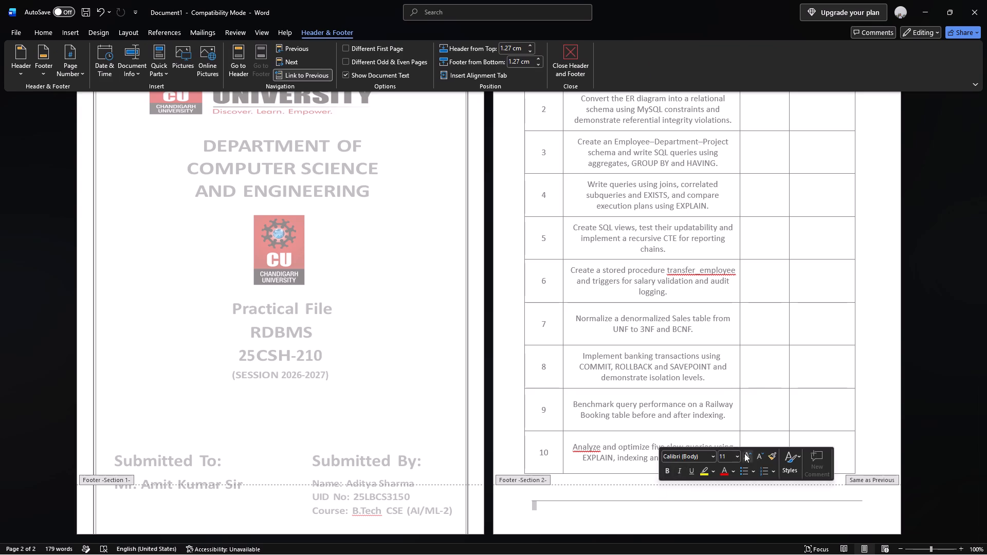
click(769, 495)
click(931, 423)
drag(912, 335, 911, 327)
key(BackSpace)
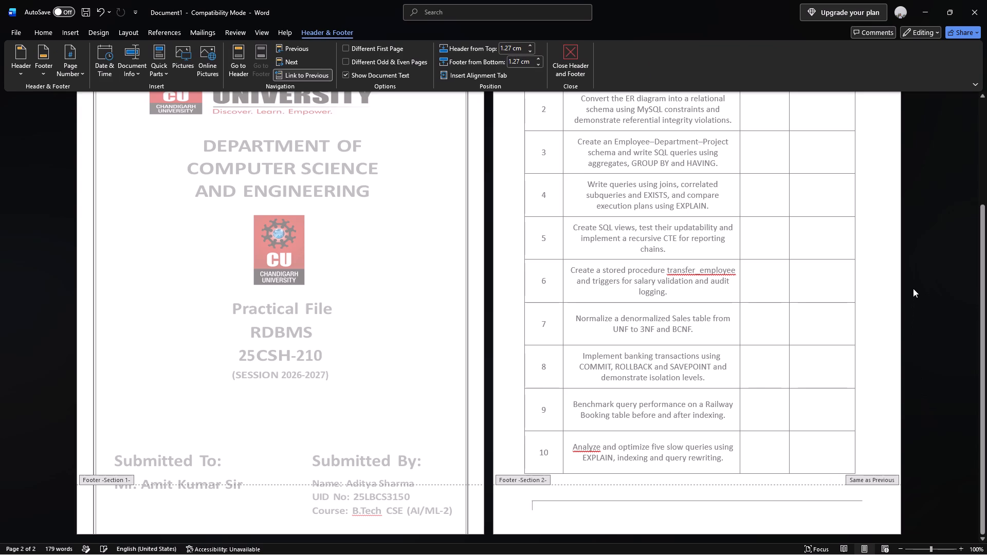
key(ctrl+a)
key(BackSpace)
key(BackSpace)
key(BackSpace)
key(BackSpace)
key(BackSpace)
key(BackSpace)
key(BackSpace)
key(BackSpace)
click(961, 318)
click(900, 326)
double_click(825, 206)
Delete the horizontal line shape below the index table.
drag(604, 501, 608, 492)
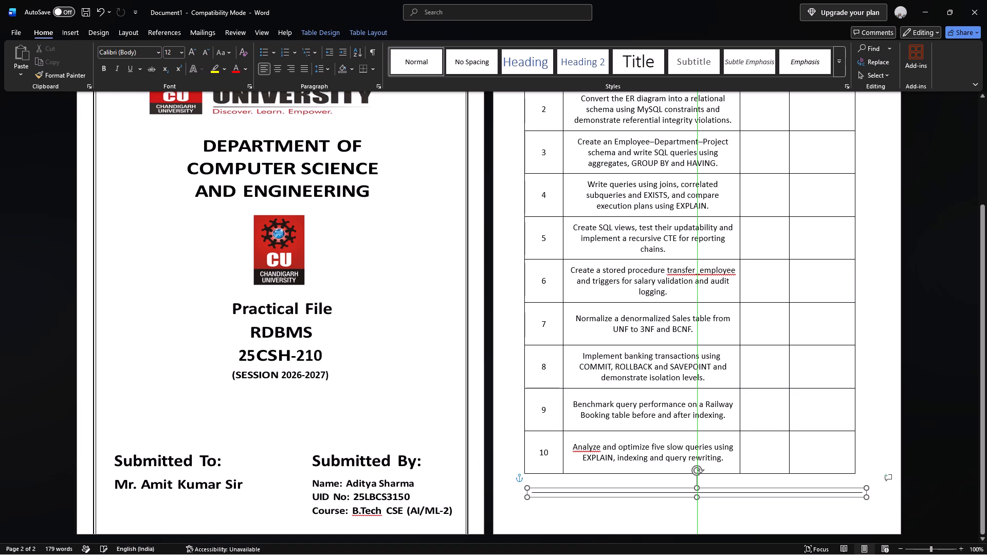
drag(608, 492, 608, 490)
key(Delete)
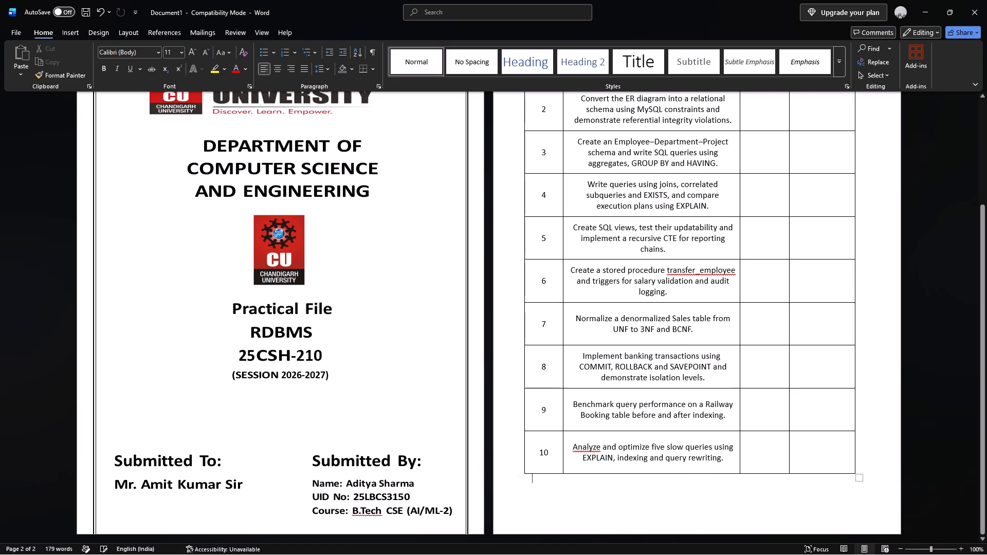
Set the cover page's bordered group to Tight text wrapping instead of in line with text.
scroll(298, 403, up, 1)
scroll(305, 373, down, 1)
scroll(306, 373, up, 1)
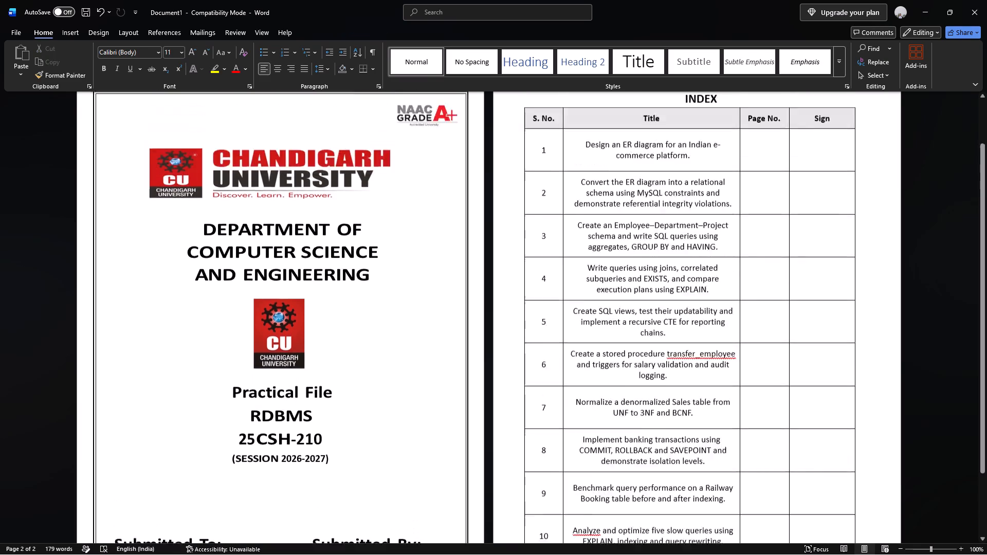
scroll(306, 373, up, 1)
scroll(339, 151, down, 3)
scroll(389, 187, up, 2)
click(364, 151)
drag(362, 151, 361, 137)
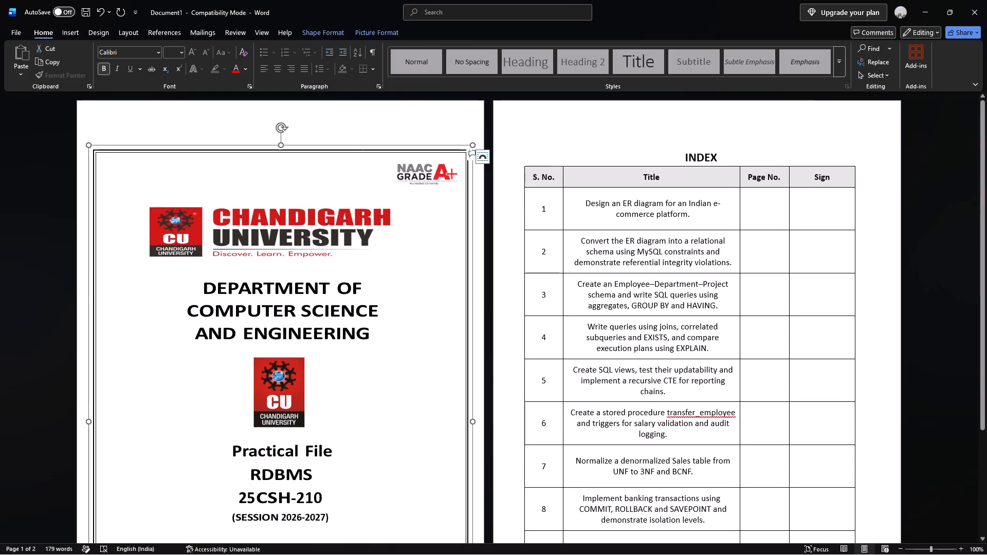
drag(360, 152, 357, 144)
click(489, 154)
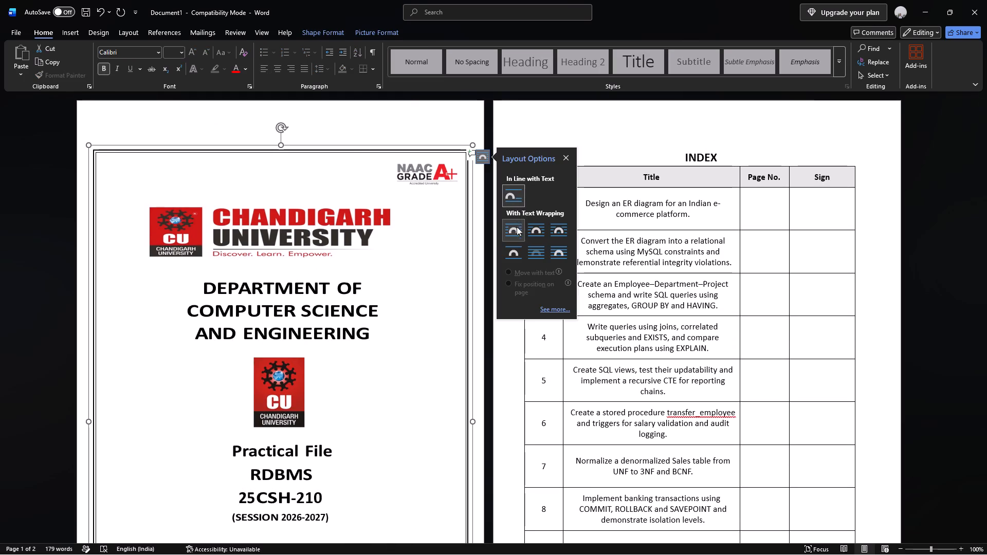
click(537, 230)
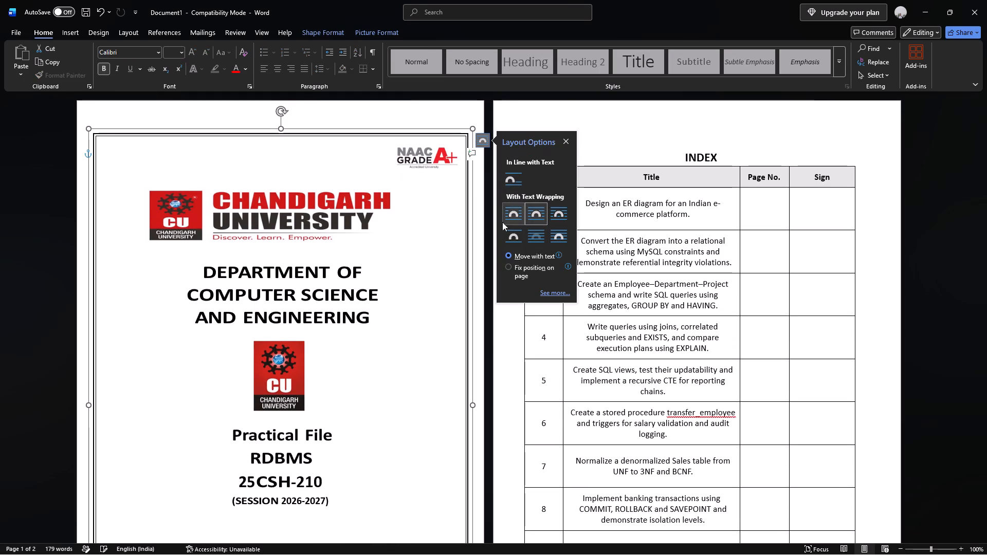
Set the cover page's bordered group to Behind Text wrapping and move it slightly higher on the page.
drag(454, 211, 454, 191)
click(461, 148)
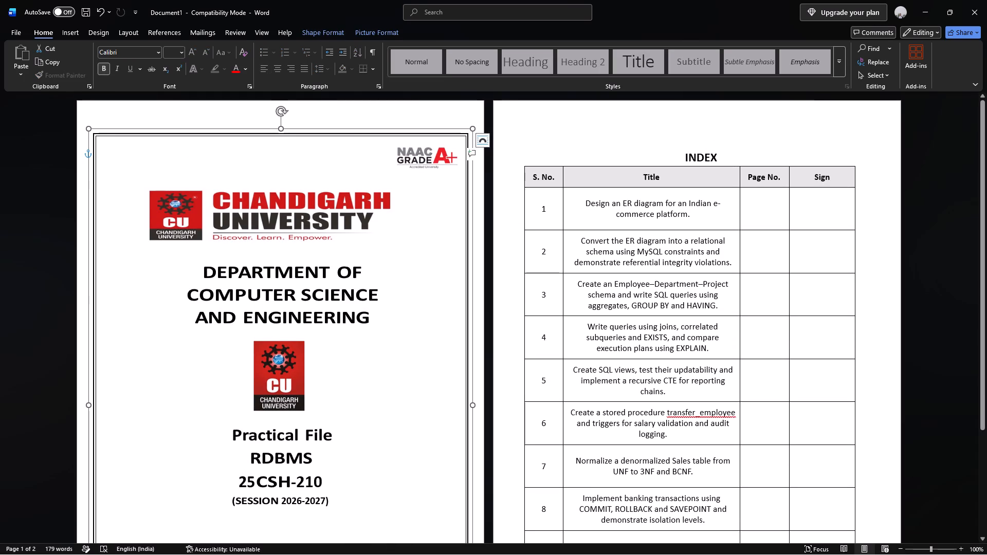
drag(459, 135, 459, 124)
click(476, 136)
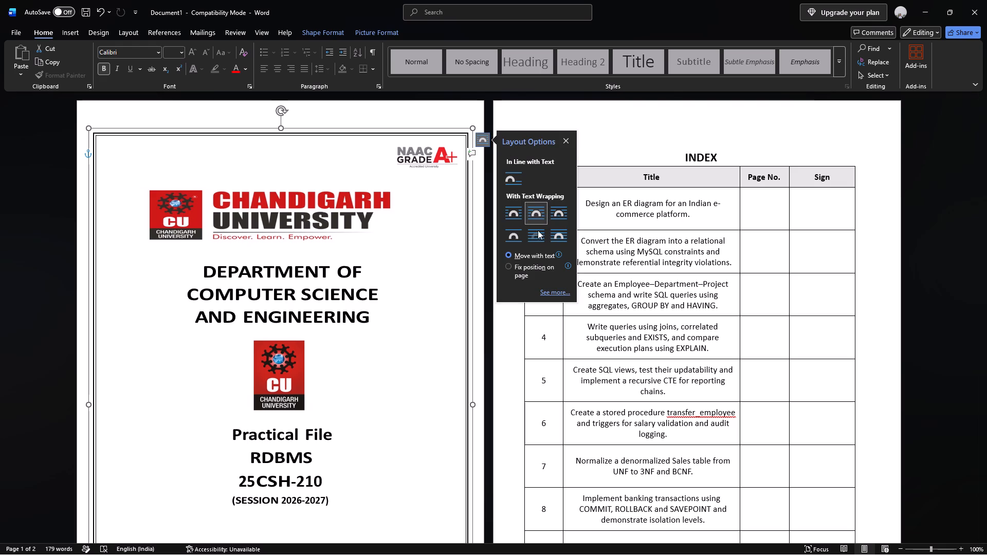
click(537, 236)
drag(462, 130, 469, 119)
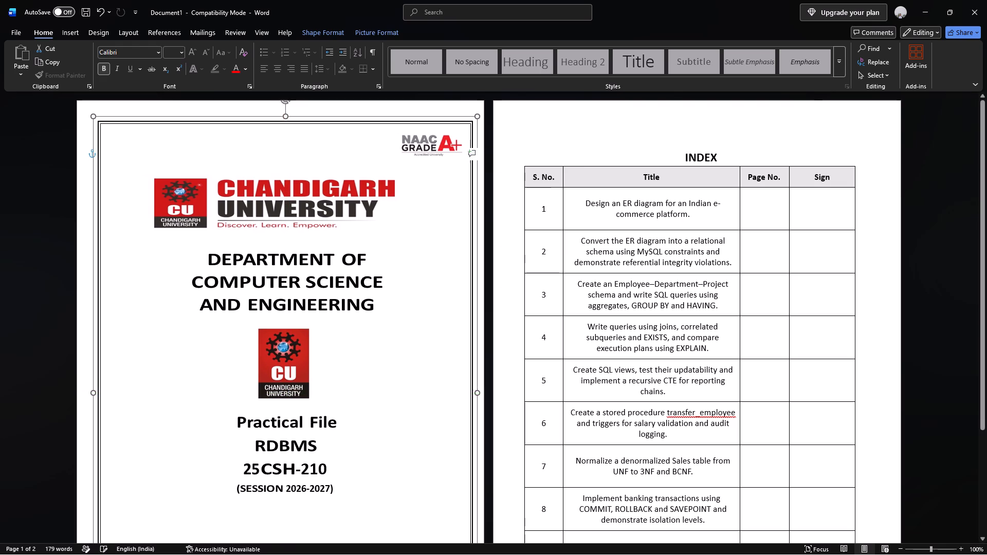
drag(469, 119, 462, 110)
Remove the bold formatting from the teacher's name under "Submitted To:" on the cover page.
scroll(459, 163, down, 1)
triple_click(306, 359)
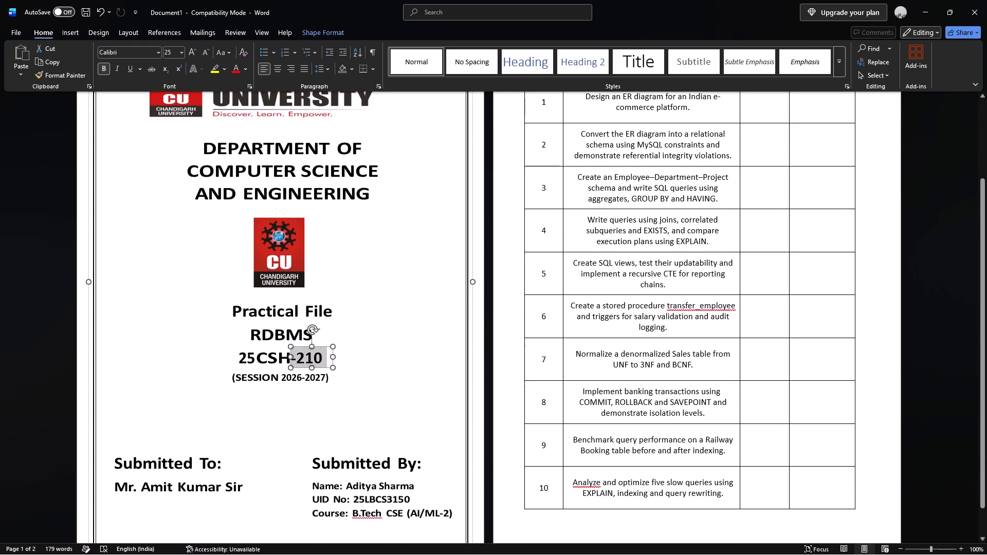
click(324, 416)
scroll(351, 398, down, 2)
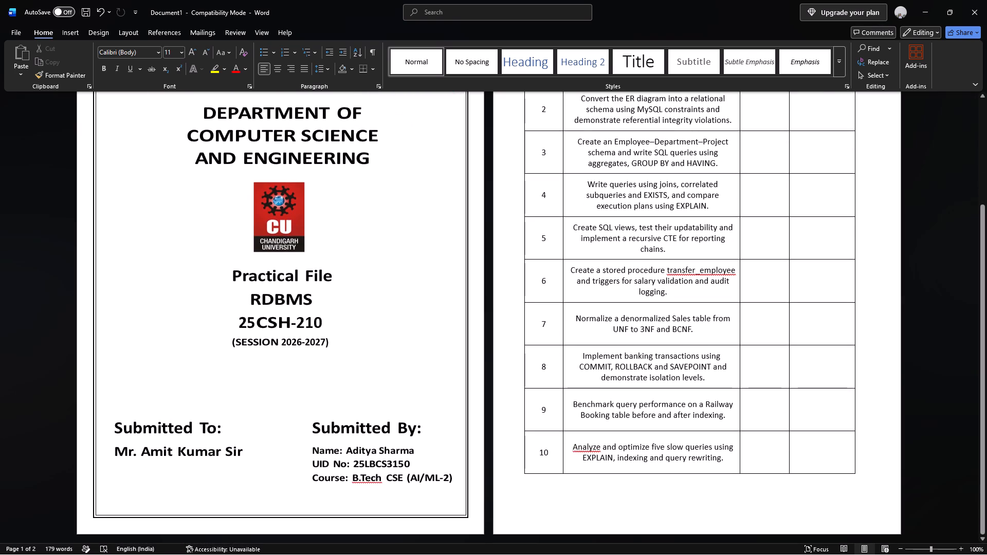
click(282, 425)
click(225, 429)
click(222, 429)
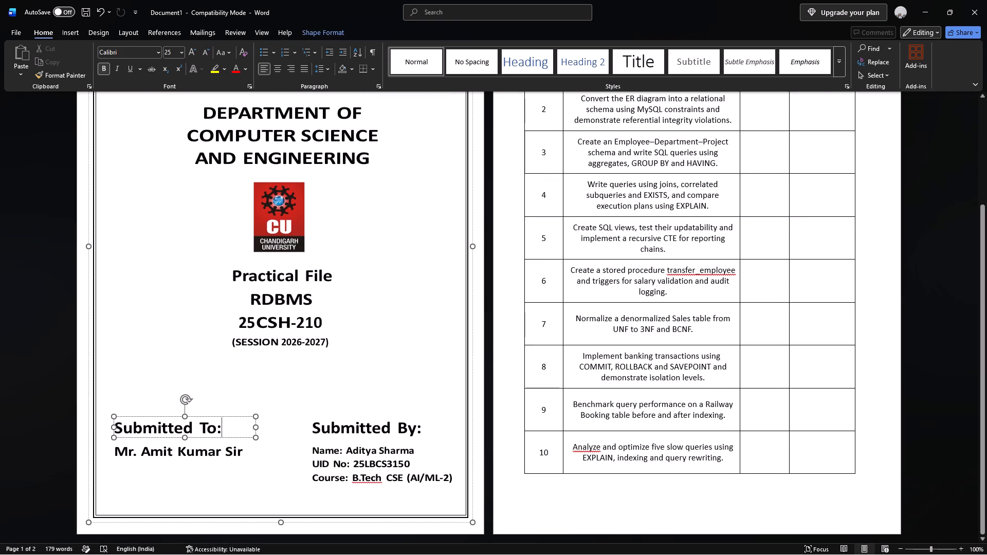
drag(248, 453, 230, 453)
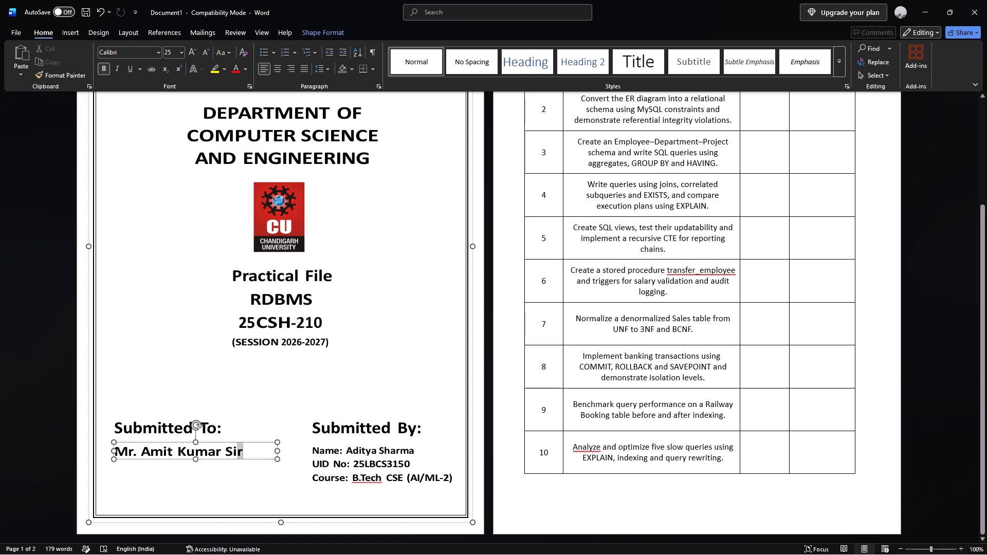
drag(230, 453, 129, 454)
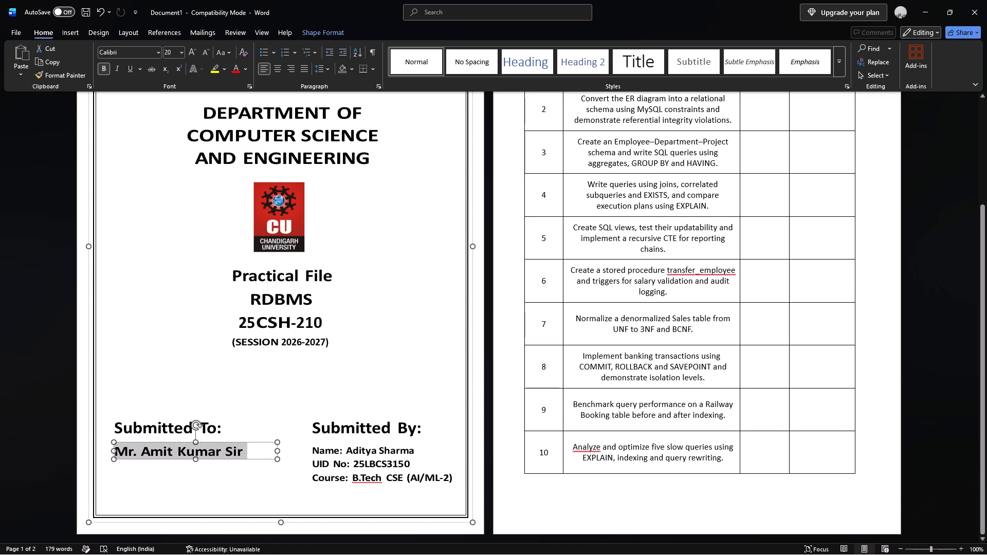
key(ctrl+b)
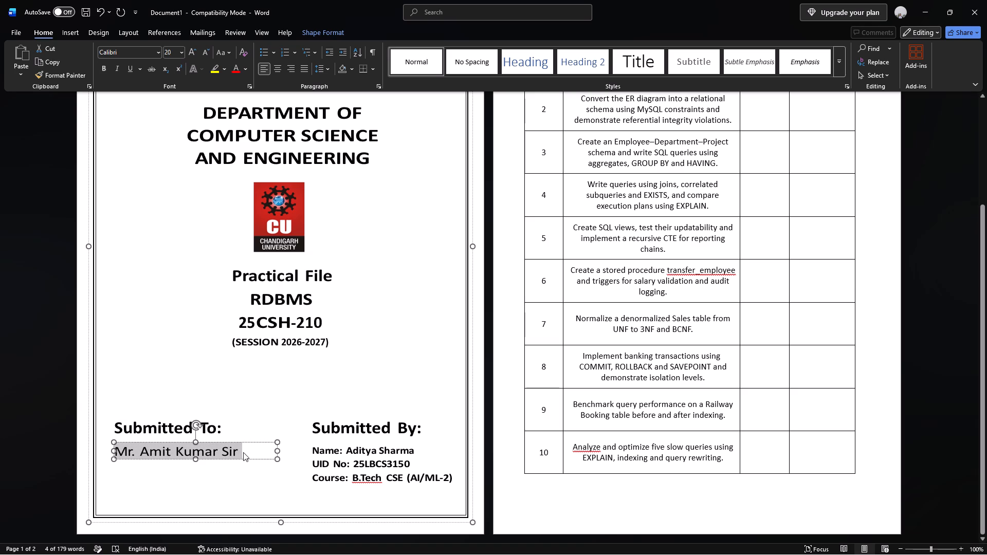
Delete the word "Sir" after the teacher's name under "Submitted To:".
click(243, 452)
key(BackSpace)
key(BackSpace)
key(BackSpace)
key(BackSpace)
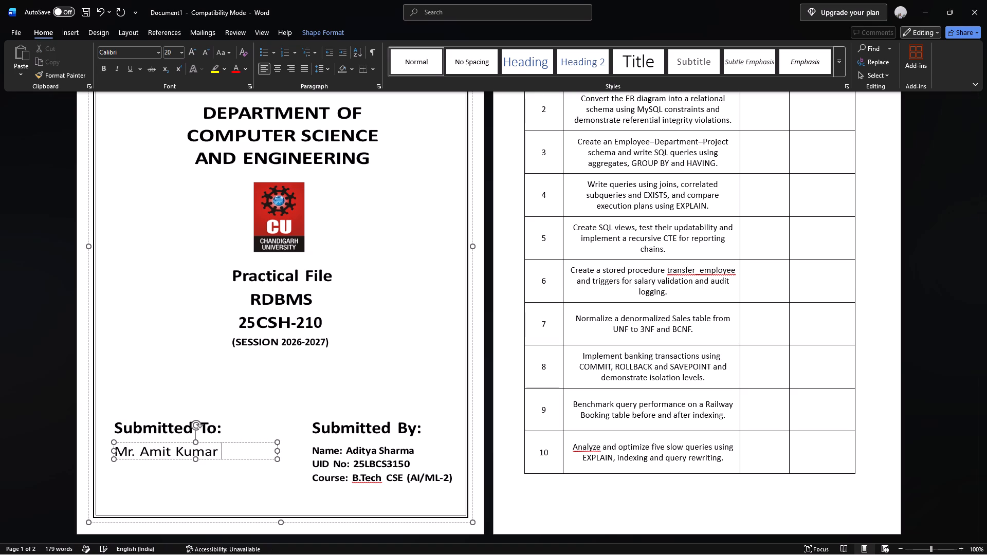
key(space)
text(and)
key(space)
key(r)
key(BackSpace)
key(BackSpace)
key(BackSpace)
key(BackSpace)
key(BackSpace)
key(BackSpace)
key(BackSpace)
Add a line break and a new paragraph after the teacher's name under "Submitted To:".
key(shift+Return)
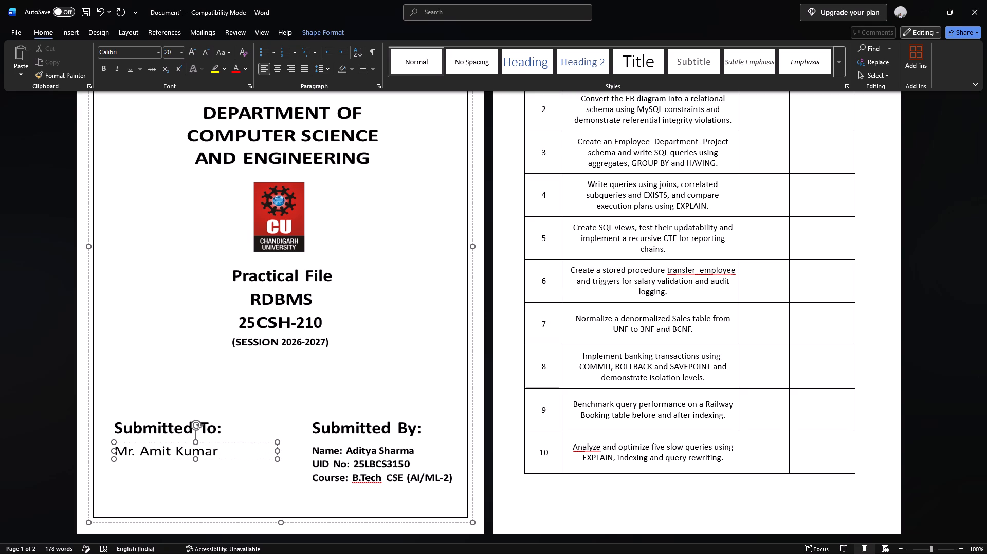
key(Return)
click(228, 451)
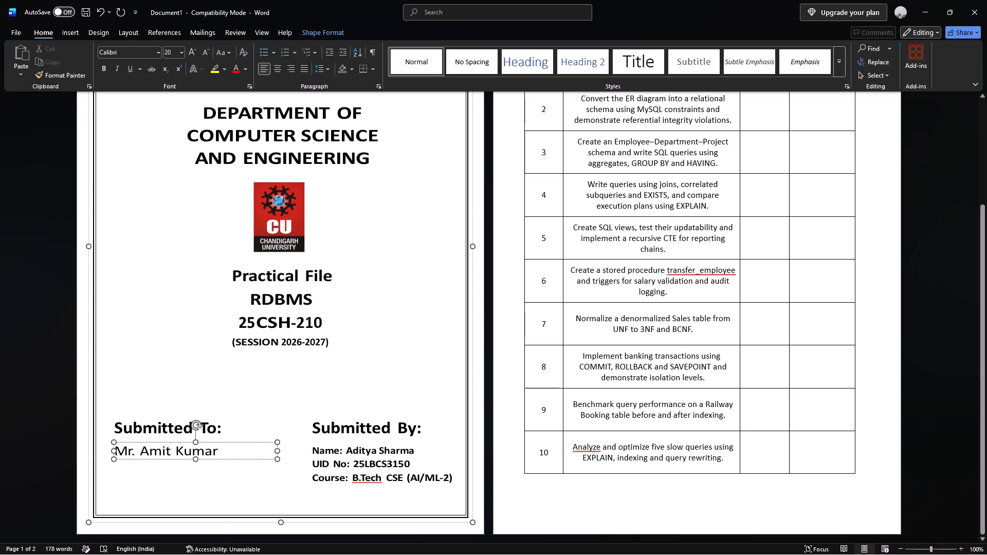
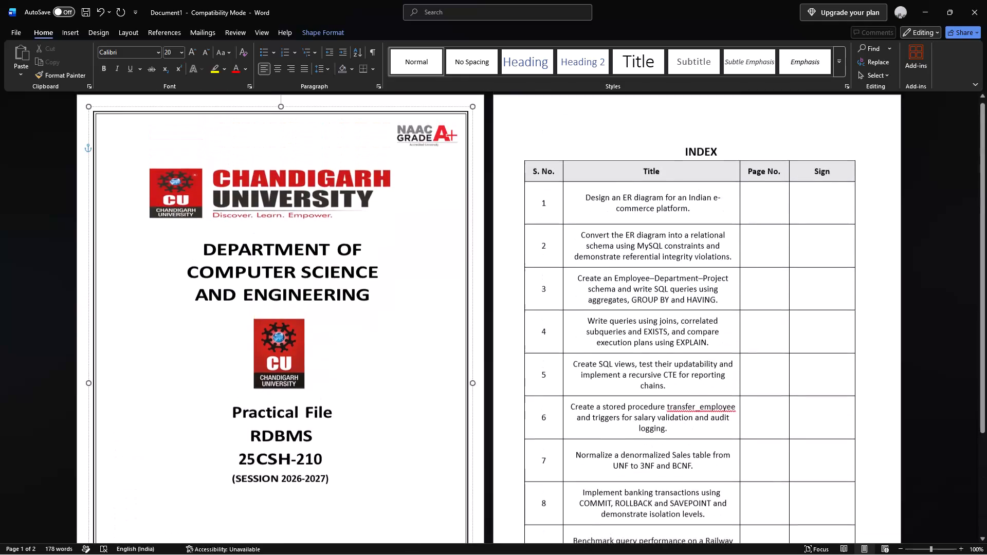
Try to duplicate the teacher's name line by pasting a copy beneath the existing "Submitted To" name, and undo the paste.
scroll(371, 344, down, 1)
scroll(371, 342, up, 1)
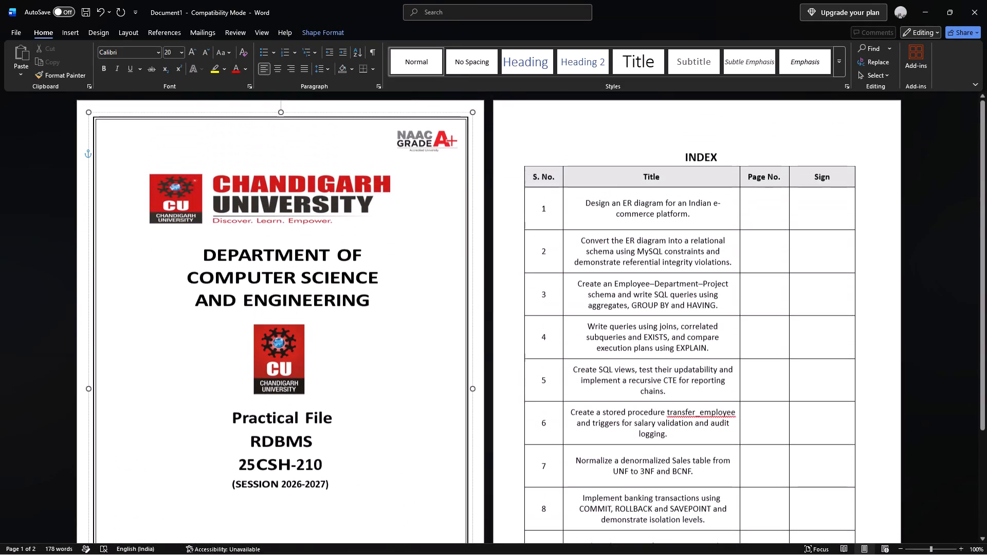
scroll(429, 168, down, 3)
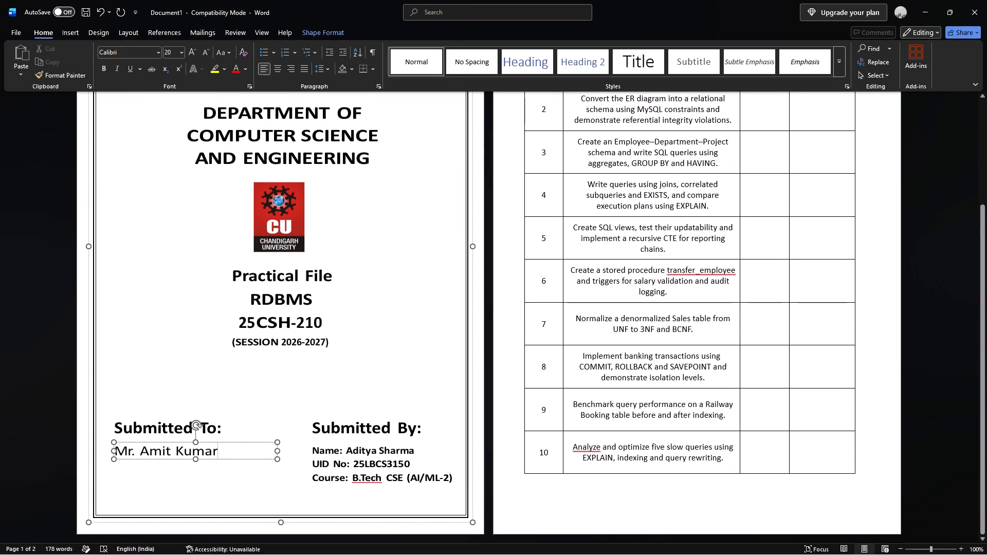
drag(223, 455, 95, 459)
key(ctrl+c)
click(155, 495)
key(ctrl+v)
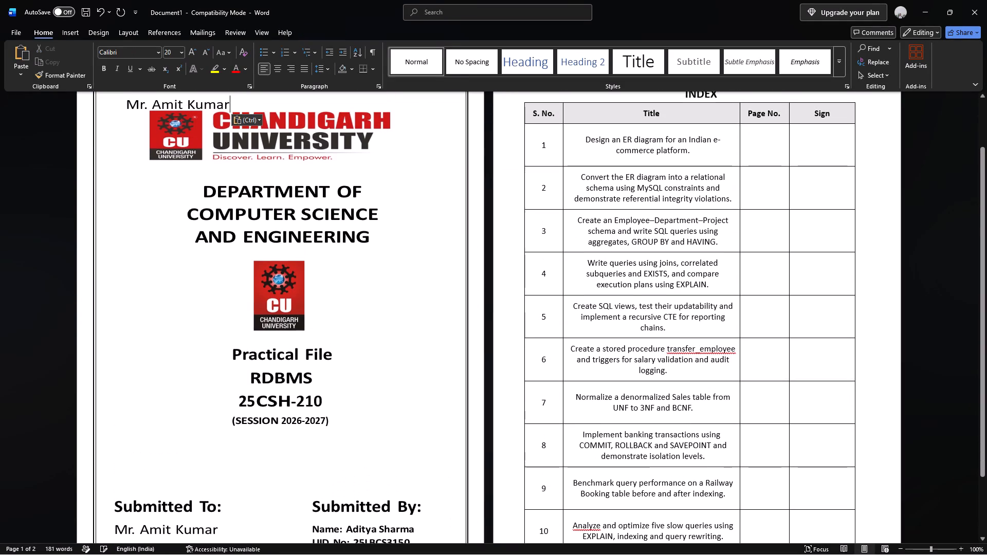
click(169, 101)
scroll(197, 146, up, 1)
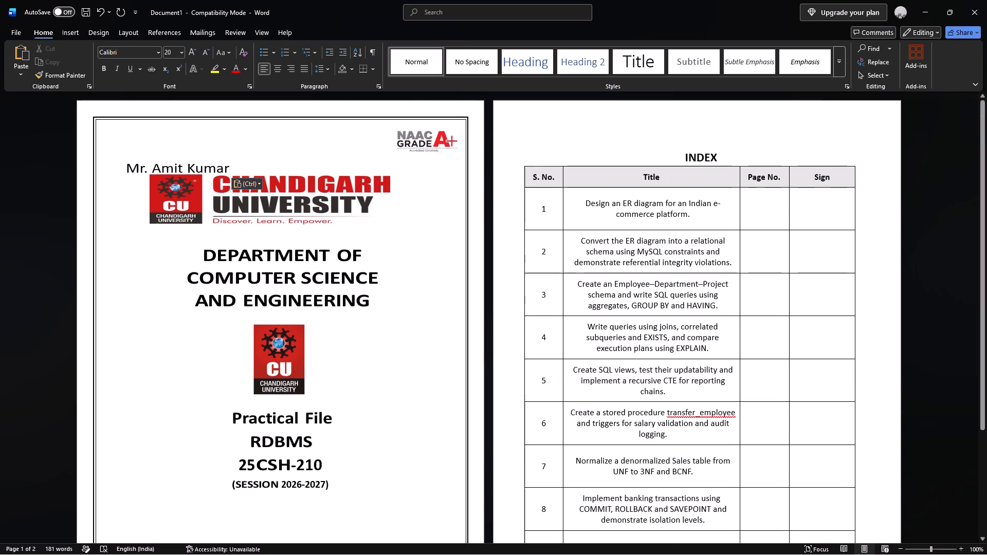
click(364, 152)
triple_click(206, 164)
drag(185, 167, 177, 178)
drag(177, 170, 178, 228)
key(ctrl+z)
Extend the text box holding the teacher's name under "Submitted To" downward to make room for a second line.
scroll(182, 219, down, 2)
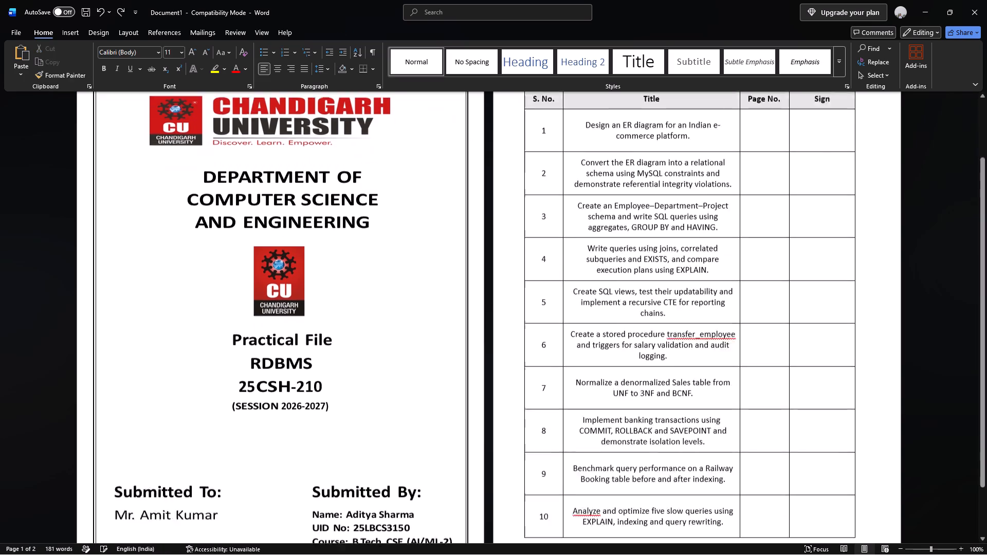
click(211, 456)
click(218, 453)
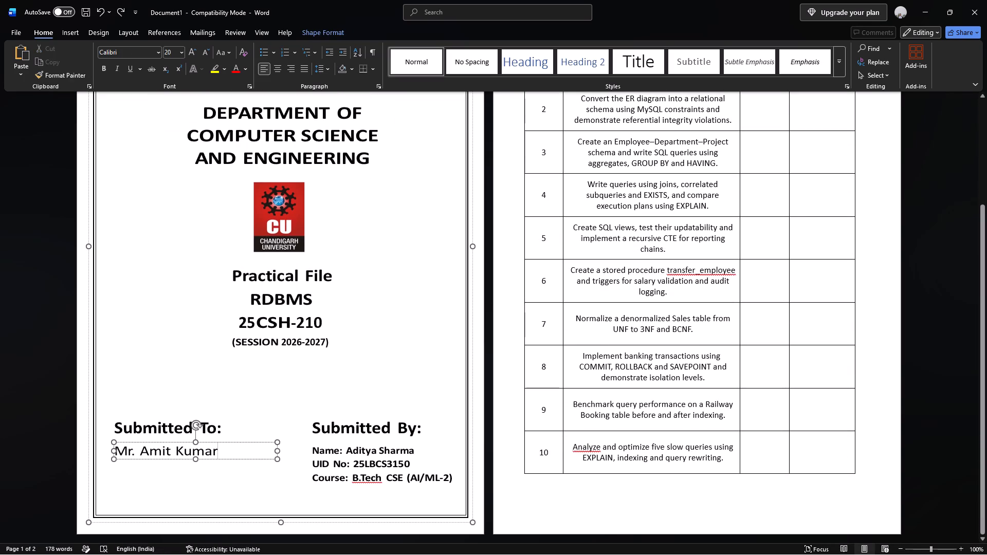
drag(276, 459, 277, 489)
Add a second line beginning with "Mr." below the teacher's name in the "Submitted To" text box.
click(244, 455)
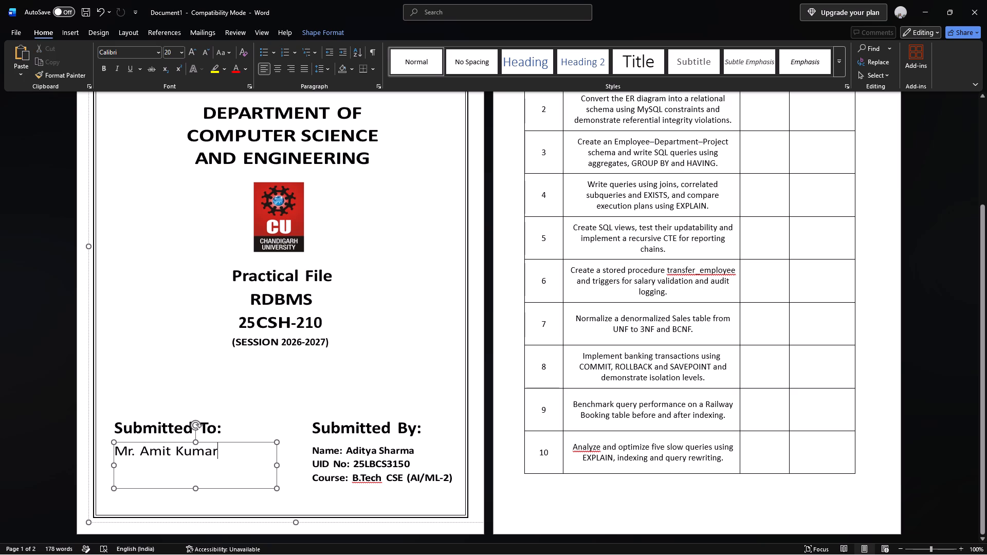
key(Return)
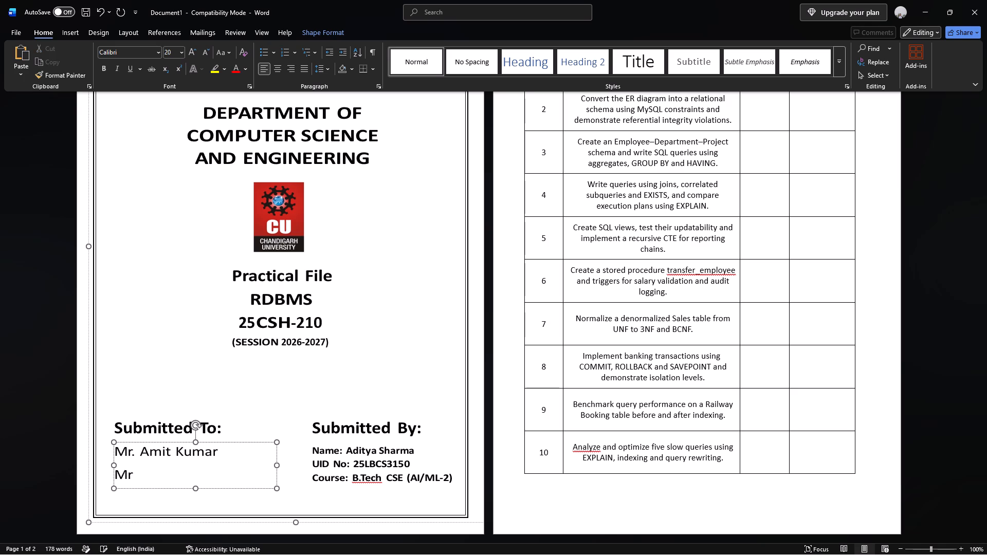
key(BackSpace)
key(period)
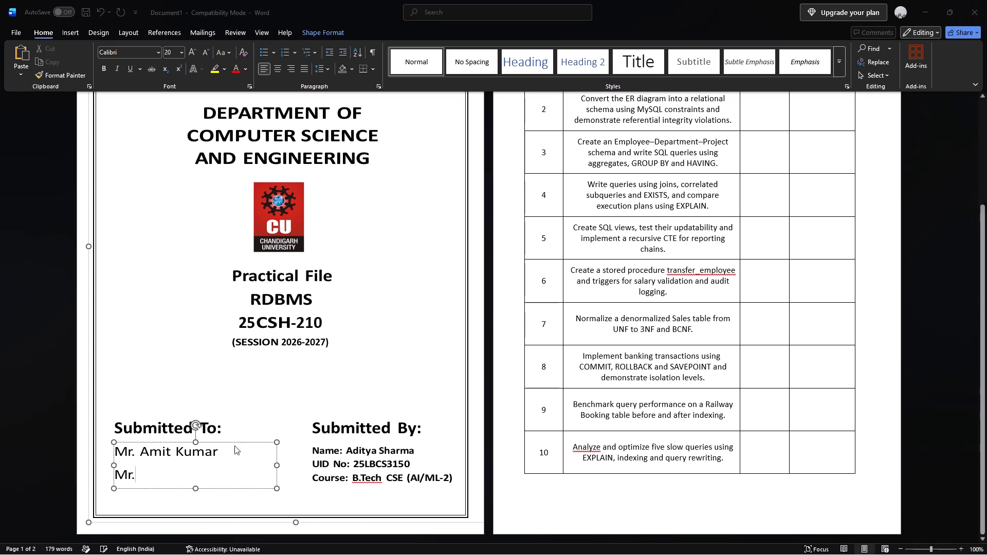
Search the computer for WhatsApp in order to switch to it.
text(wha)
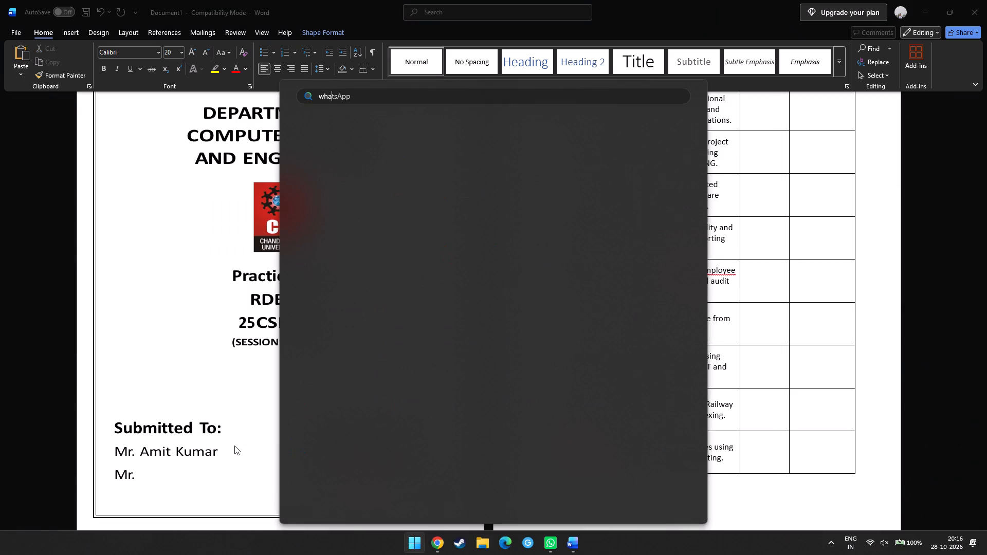
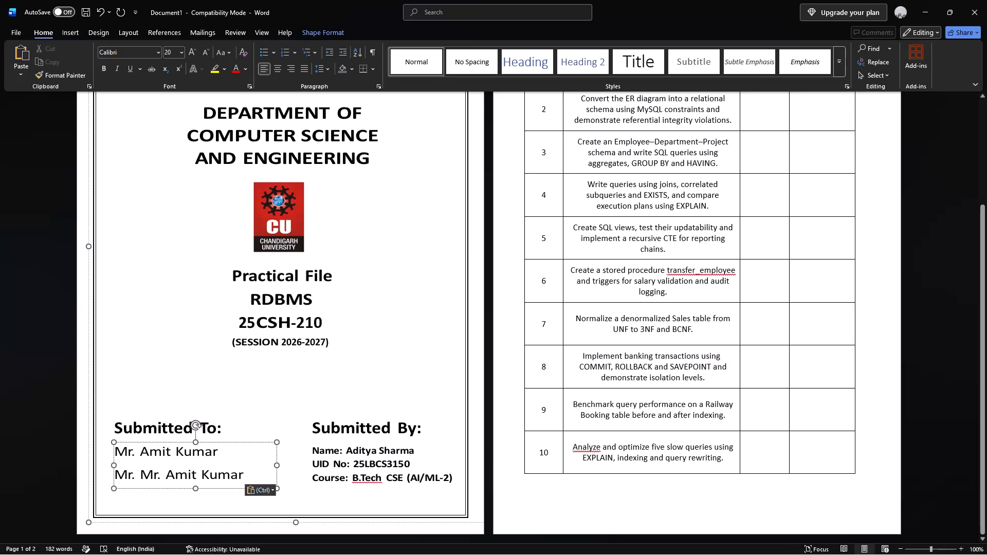
Undo the last paste on the second teacher line under "Submitted To" and open the clipboard history for another entry.
key(ctrl+z)
key(super+v)
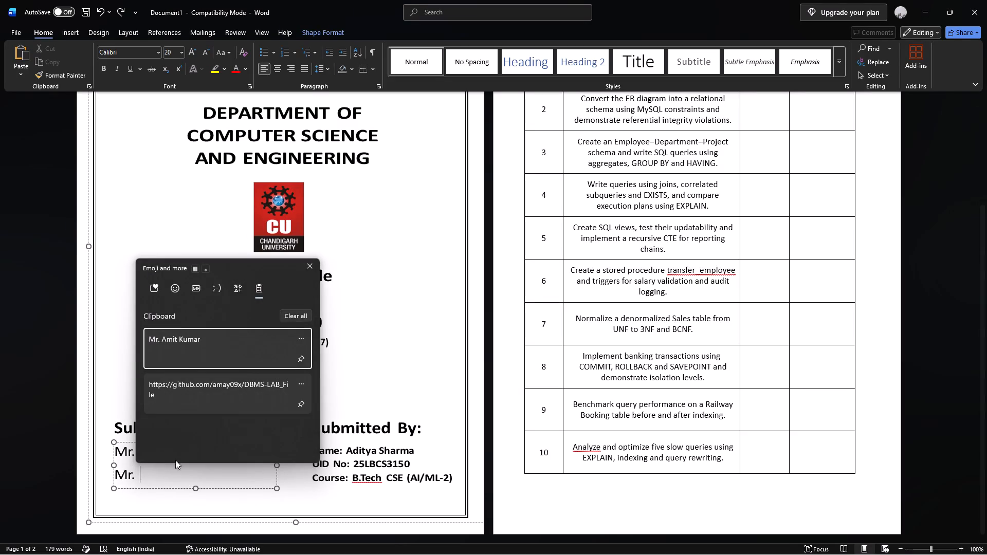
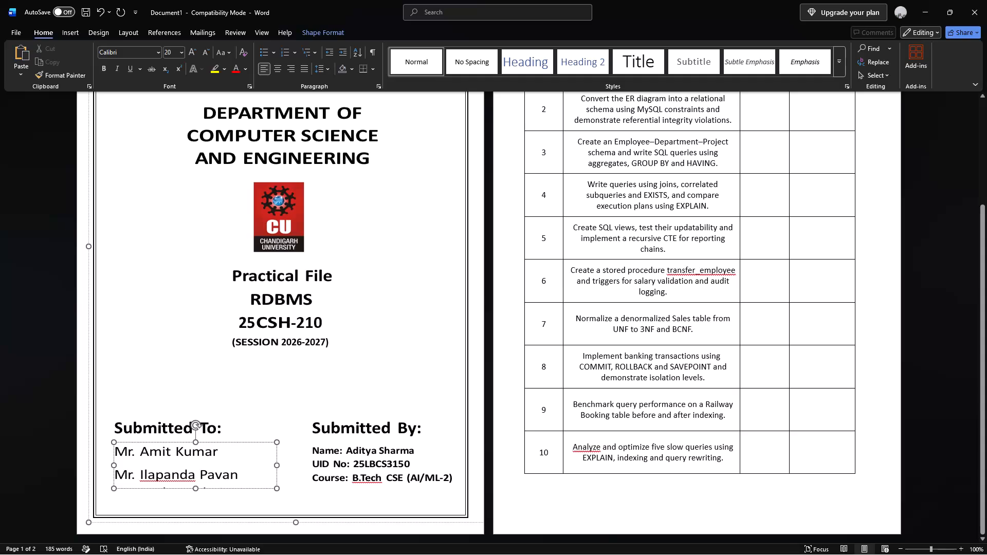
Widen the text box with the teachers' names so the second teacher's full name fits on one line.
click(246, 478)
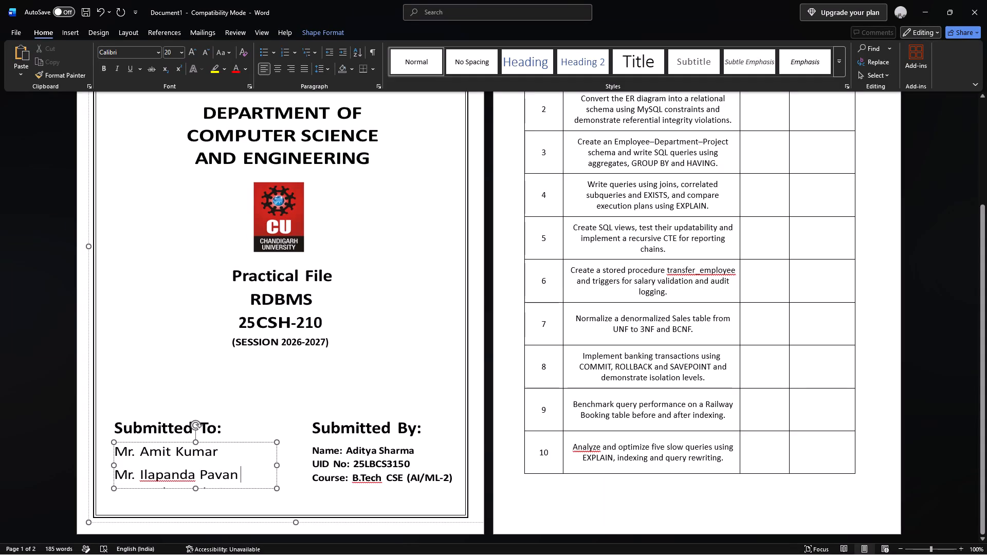
drag(278, 468, 310, 472)
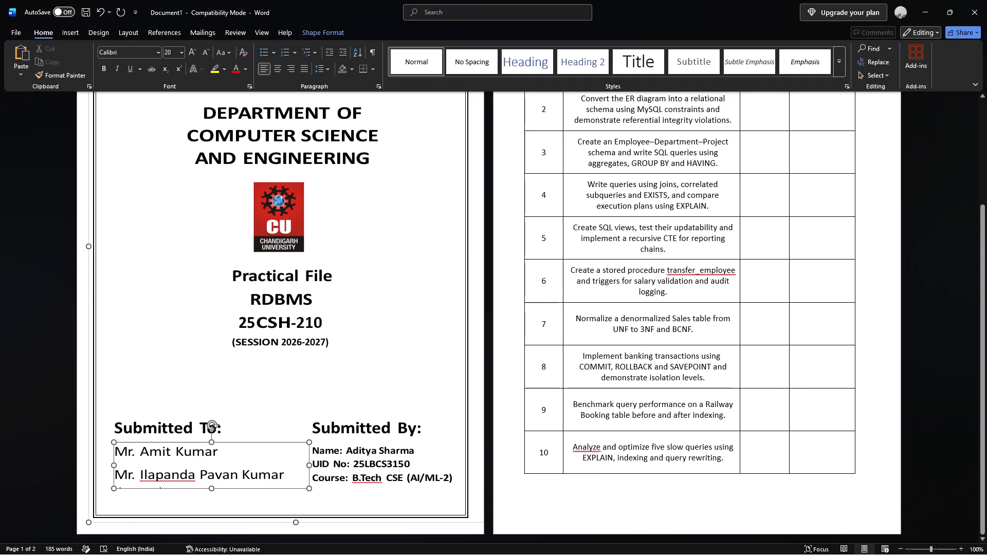
click(270, 476)
click(304, 393)
scroll(289, 441, down, 1)
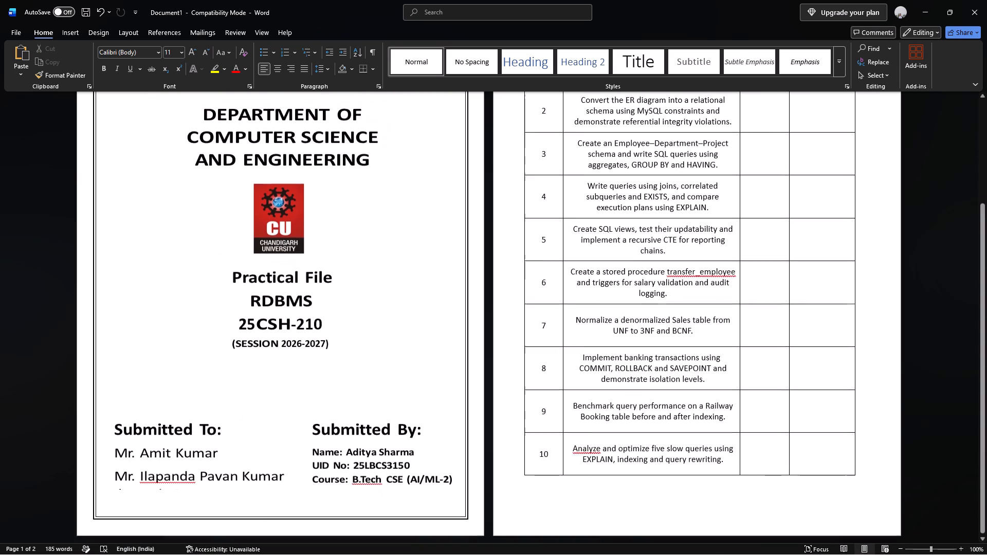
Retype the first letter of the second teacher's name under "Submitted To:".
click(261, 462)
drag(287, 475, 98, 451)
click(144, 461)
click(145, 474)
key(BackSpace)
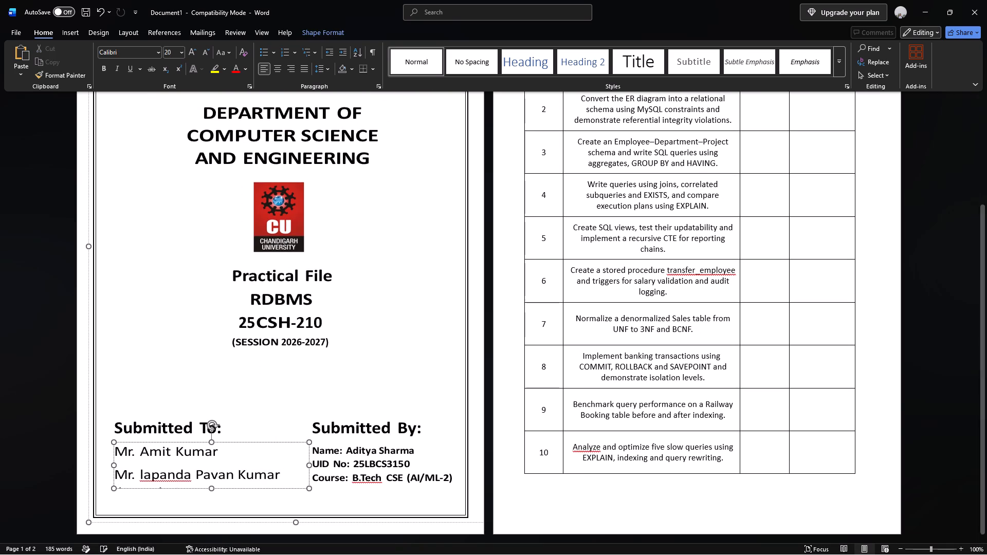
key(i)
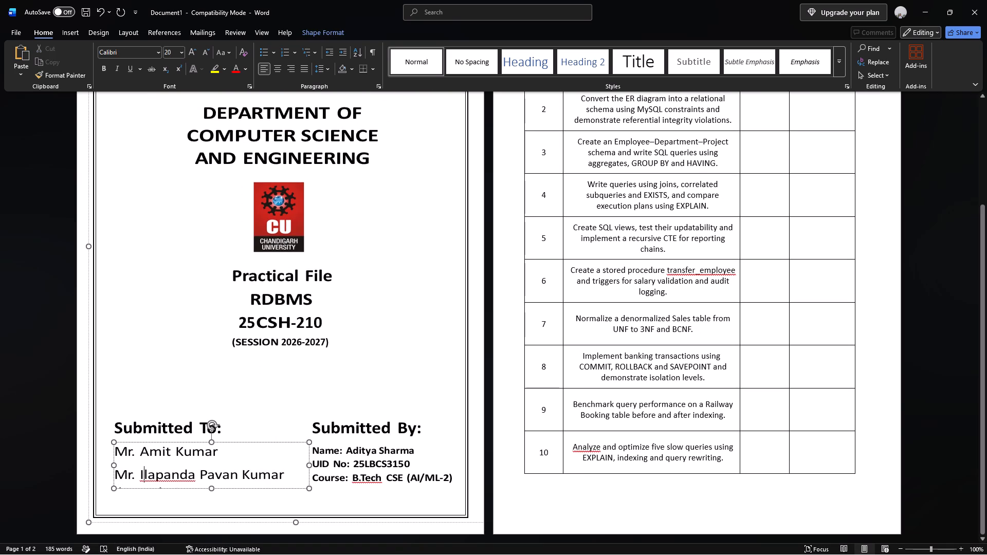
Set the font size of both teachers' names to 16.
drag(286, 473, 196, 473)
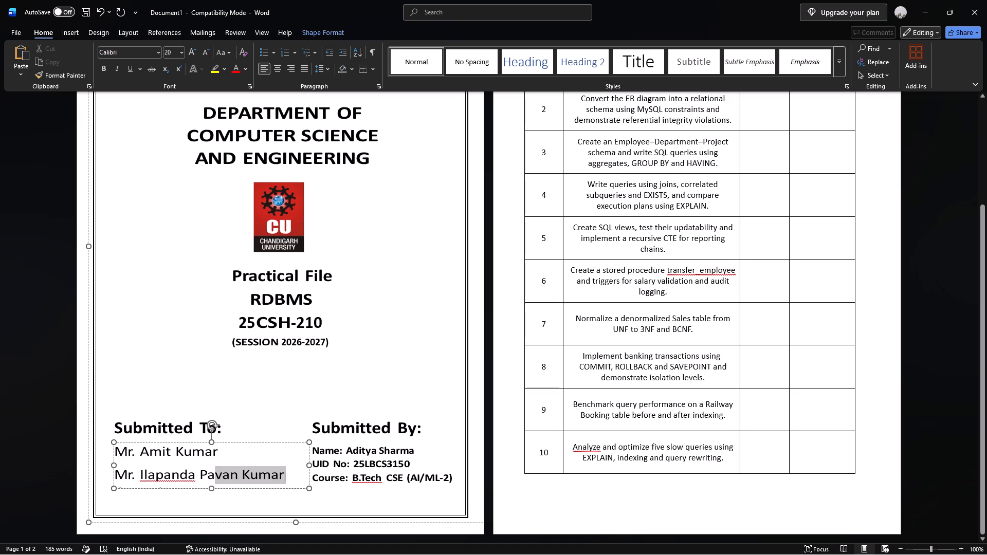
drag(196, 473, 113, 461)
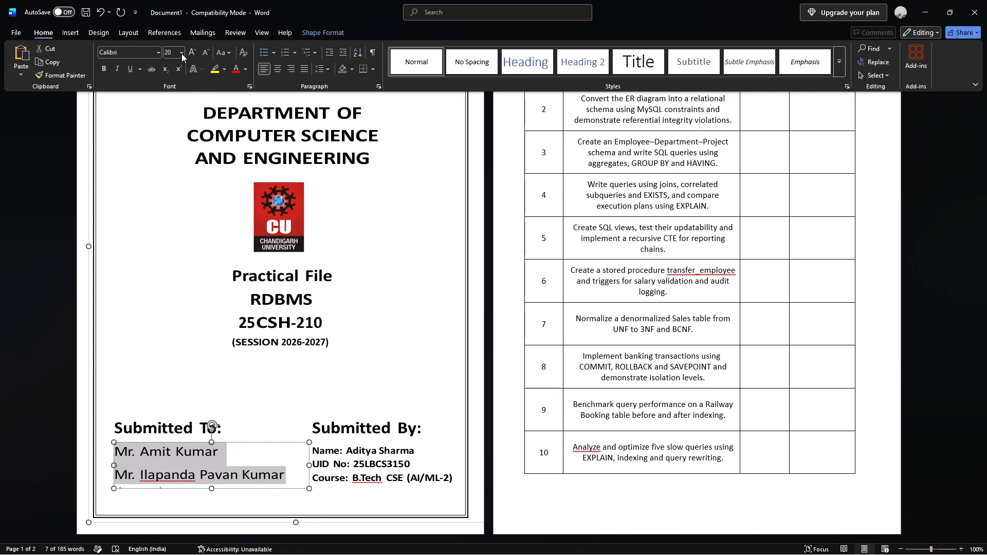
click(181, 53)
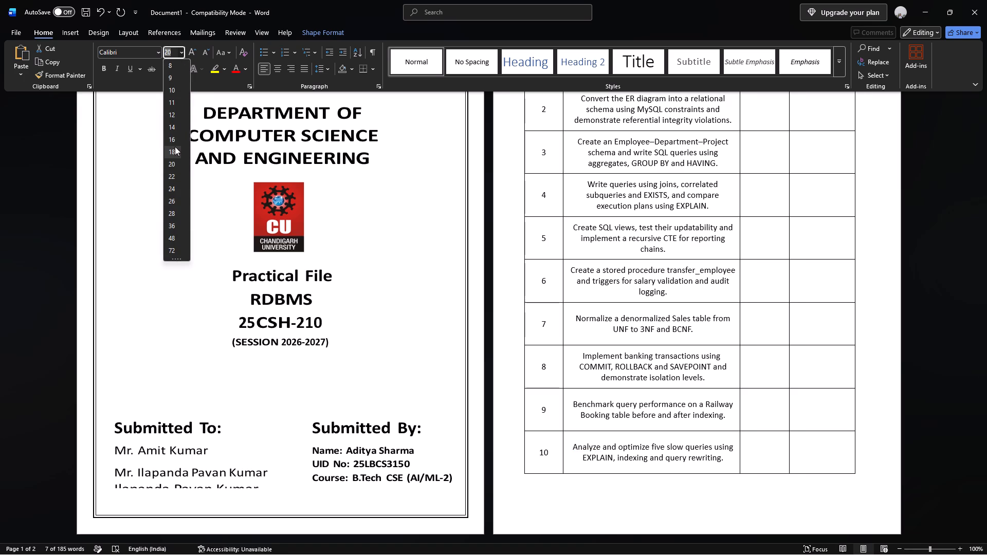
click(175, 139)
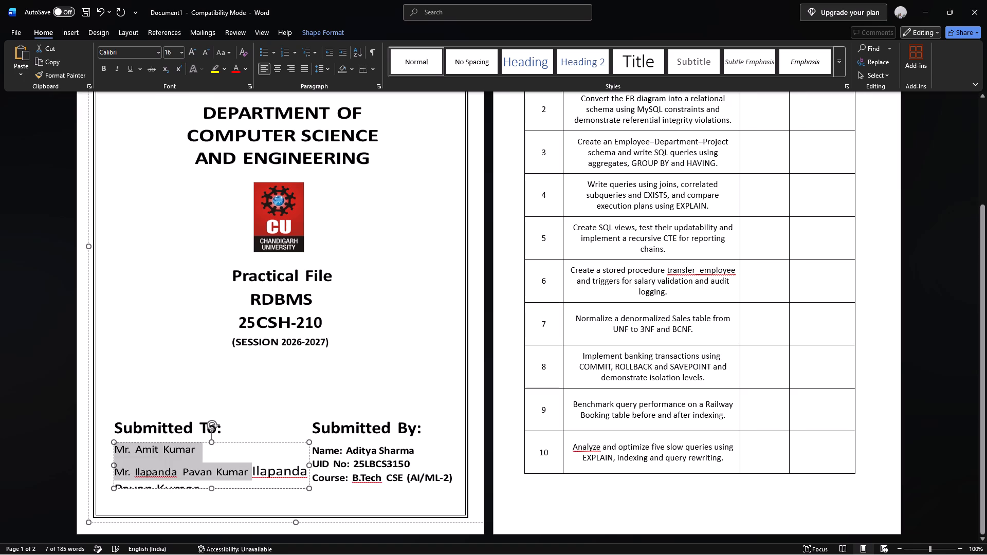
Delete the duplicated name text that follows the second teacher's name.
click(248, 464)
drag(252, 468, 290, 522)
key(BackSpace)
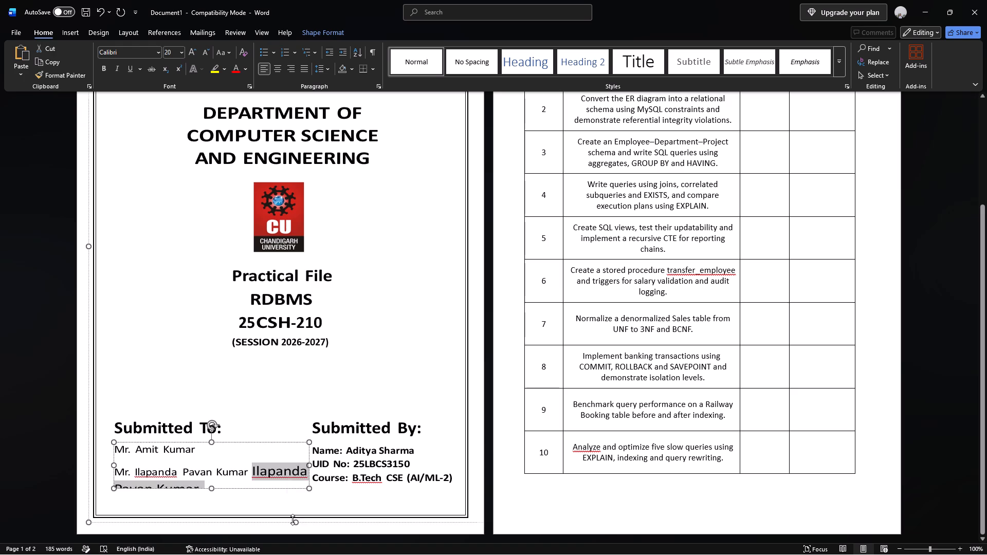
Apply the No Spacing style to both teachers' names and set their font size to 18.
click(182, 467)
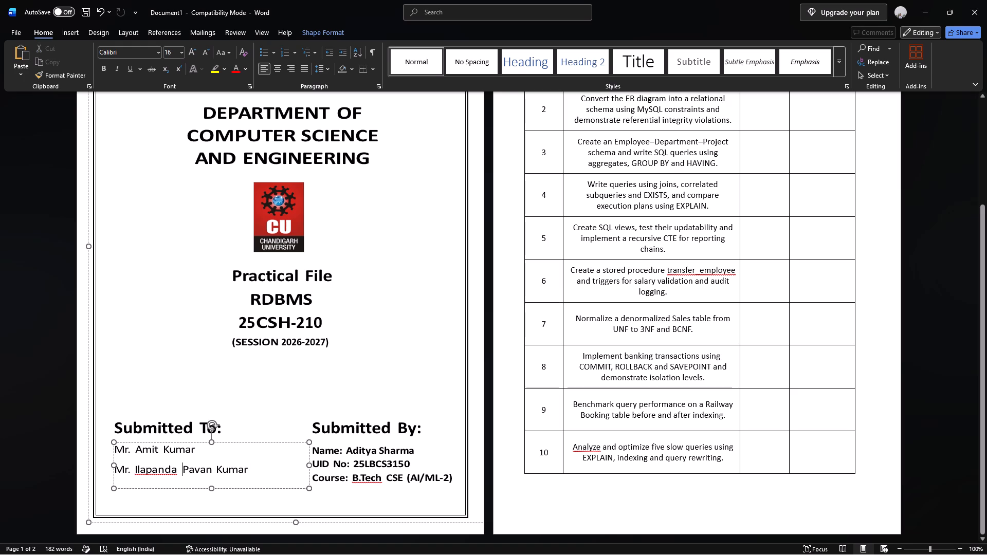
click(218, 471)
click(243, 471)
drag(254, 471, 139, 451)
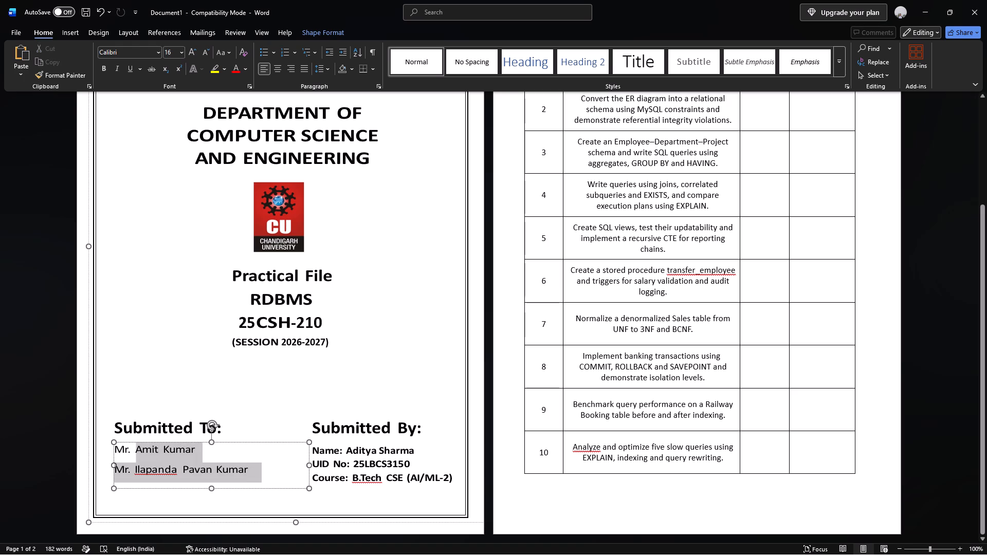
drag(139, 451, 118, 445)
click(461, 70)
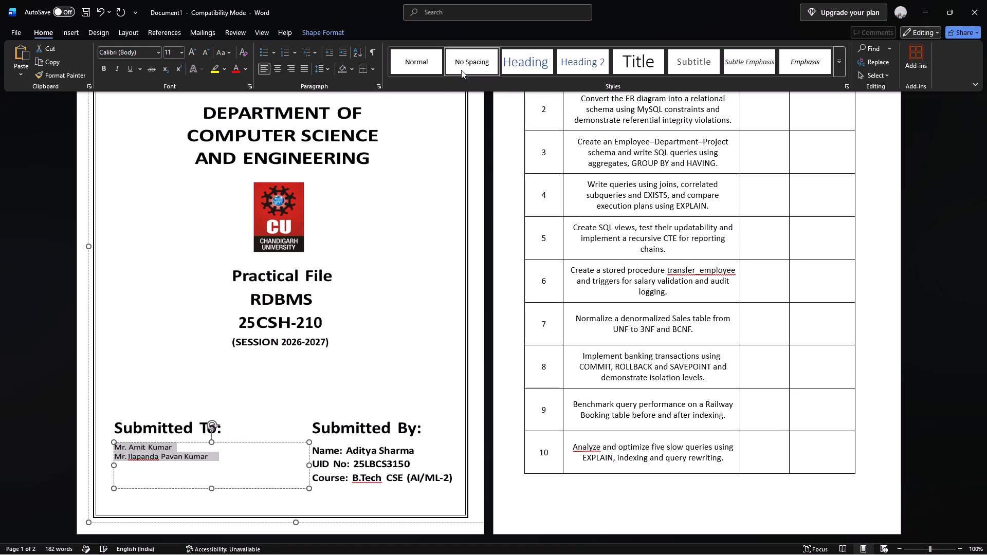
click(184, 52)
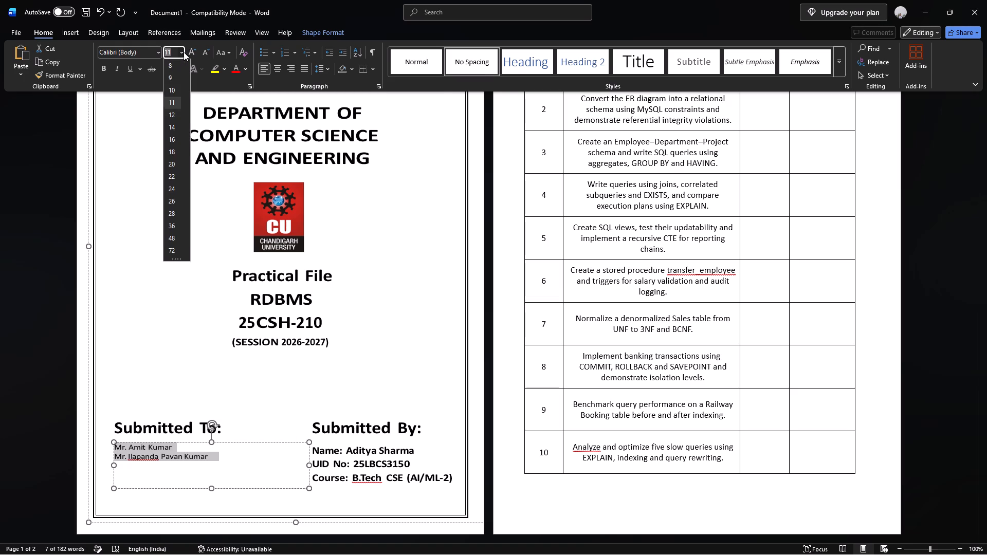
click(171, 150)
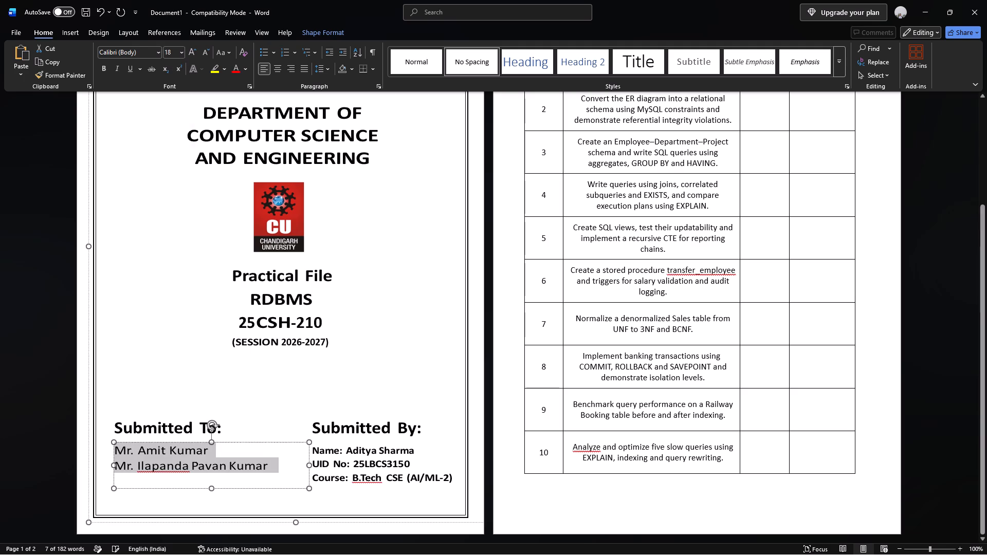
Reposition the "Submitted By:" heading's text box slightly above the student's details.
click(356, 470)
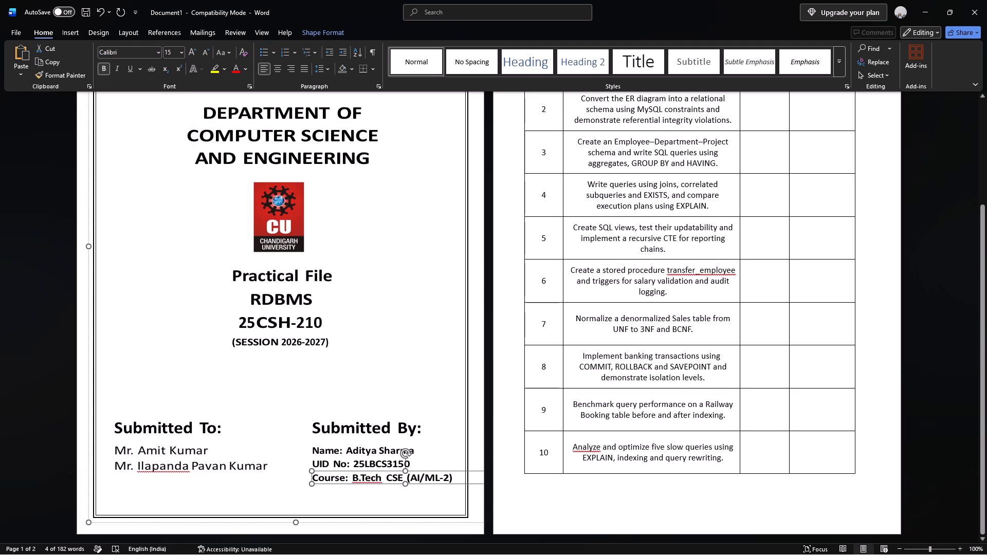
click(332, 427)
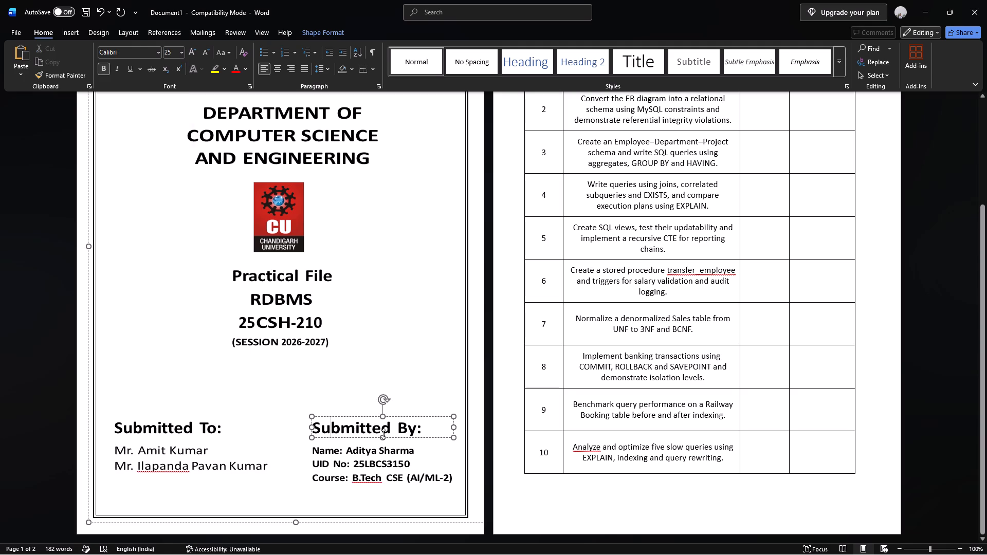
click(394, 417)
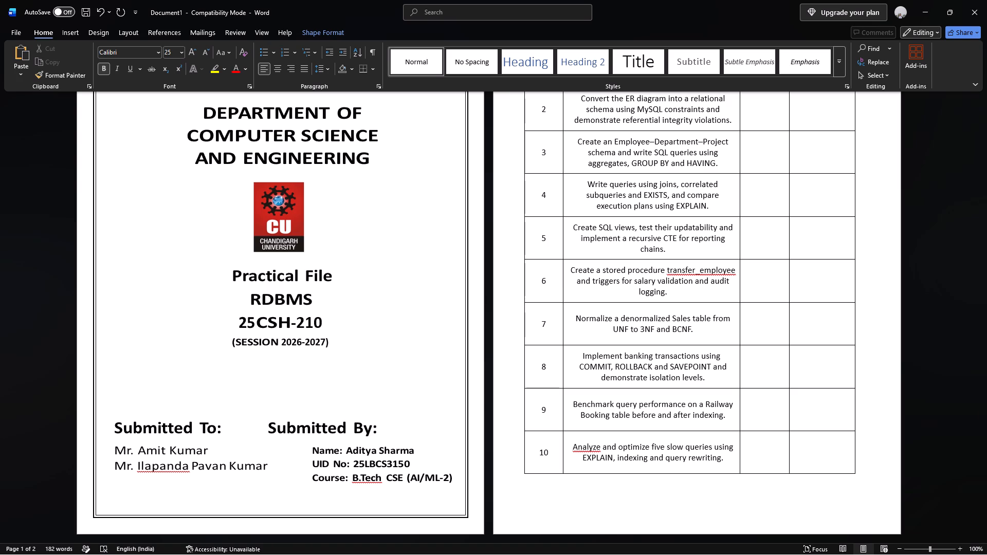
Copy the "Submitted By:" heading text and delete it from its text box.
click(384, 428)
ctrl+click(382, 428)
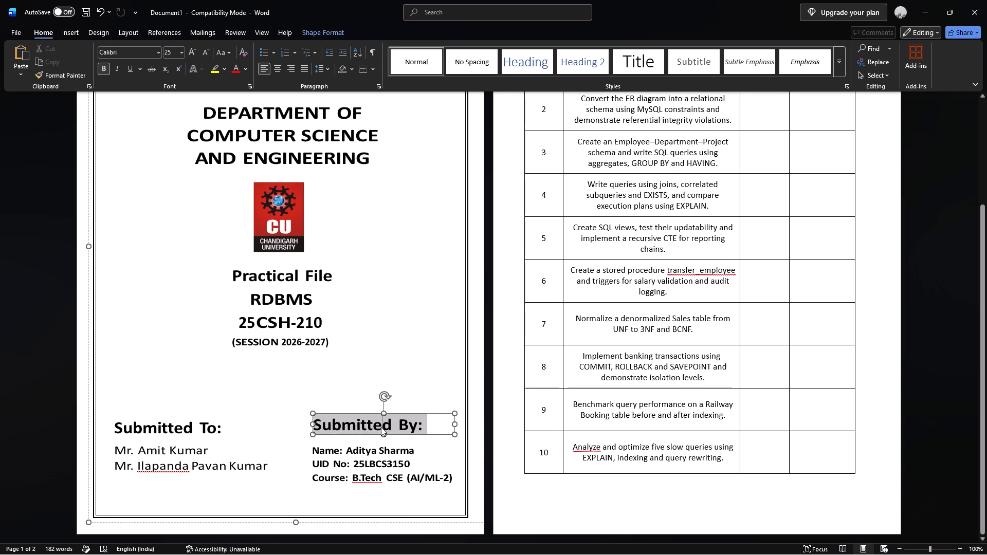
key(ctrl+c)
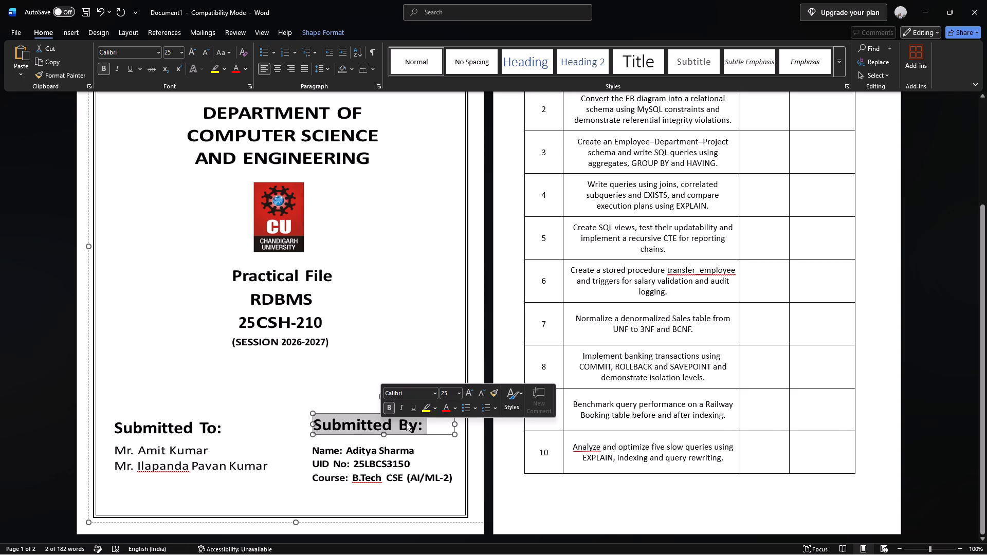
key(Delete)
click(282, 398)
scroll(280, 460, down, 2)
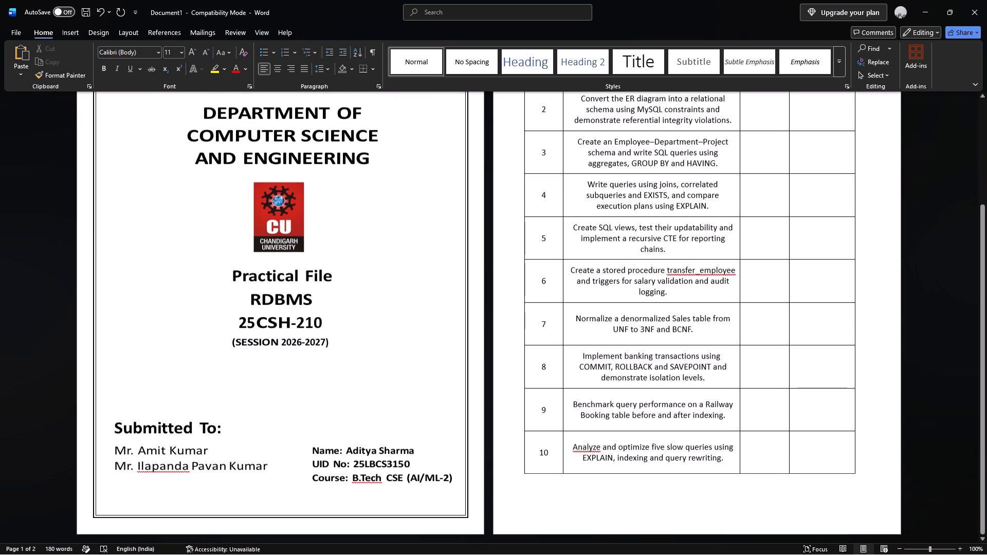
Add trailing spaces after the "Submitted To:" heading and widen its text box across the page to above the student's details.
click(221, 427)
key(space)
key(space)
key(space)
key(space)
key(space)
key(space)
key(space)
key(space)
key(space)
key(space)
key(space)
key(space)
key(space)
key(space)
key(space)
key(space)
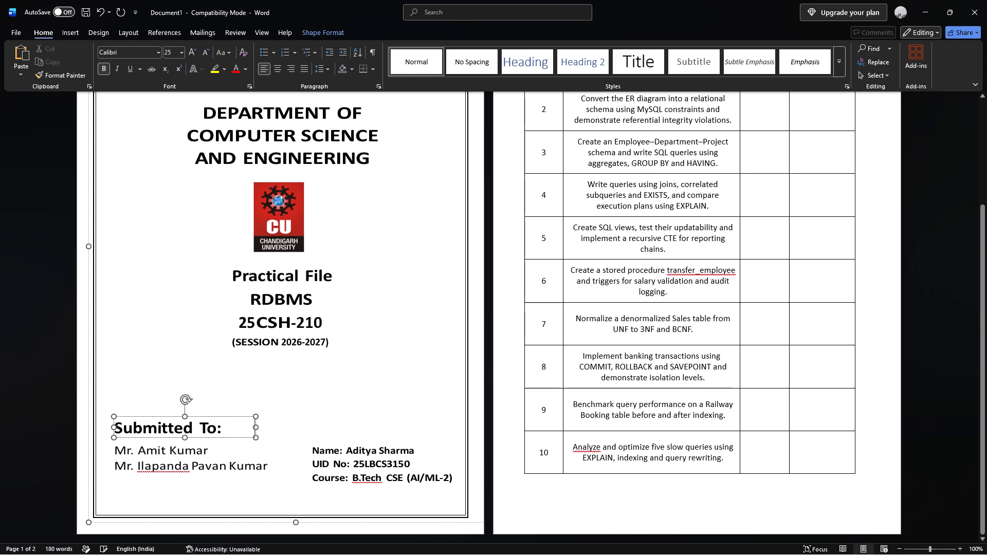
drag(254, 428, 451, 433)
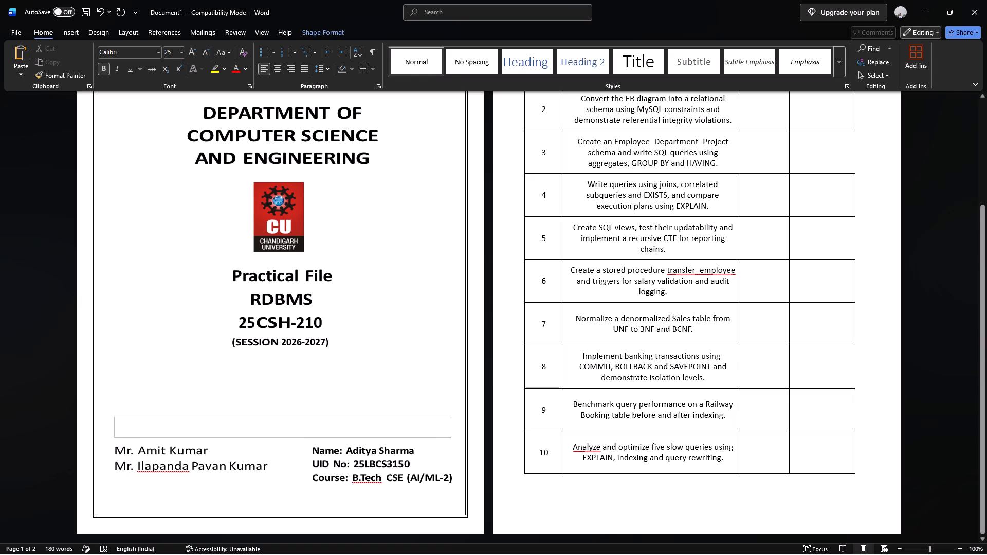
drag(451, 433, 454, 433)
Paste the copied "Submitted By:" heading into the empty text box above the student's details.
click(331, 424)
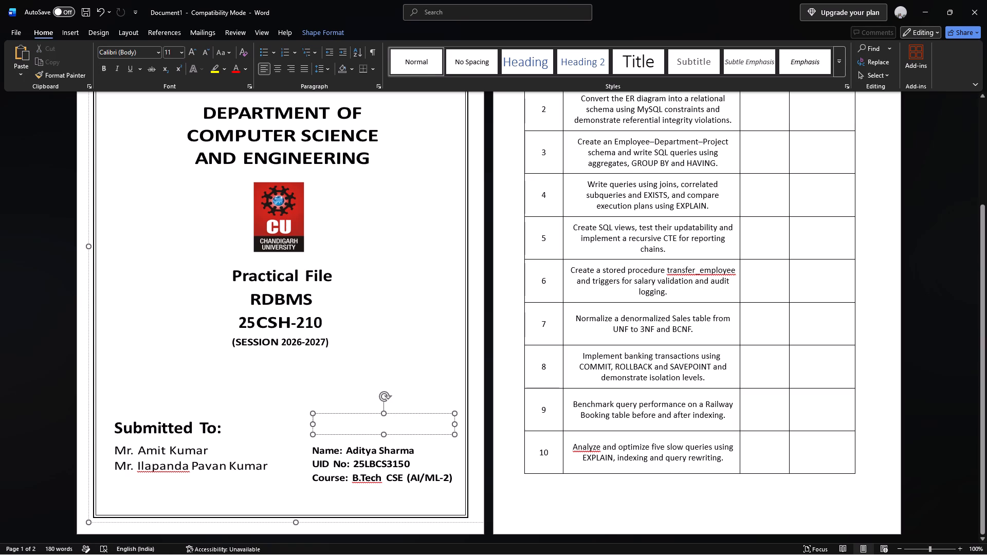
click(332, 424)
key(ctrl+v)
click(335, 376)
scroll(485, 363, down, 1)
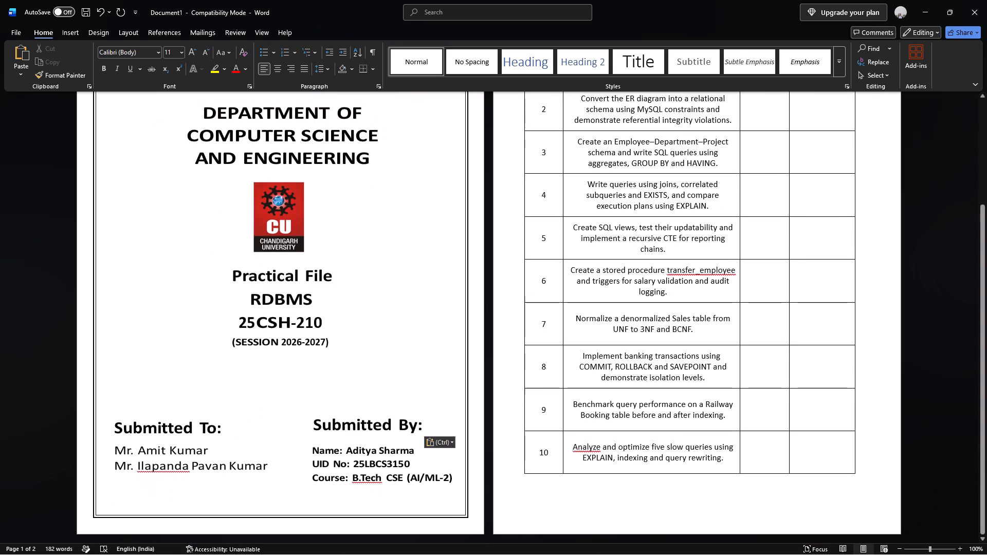
Replace the student's name under "Submitted By:" with the new student's name.
click(350, 466)
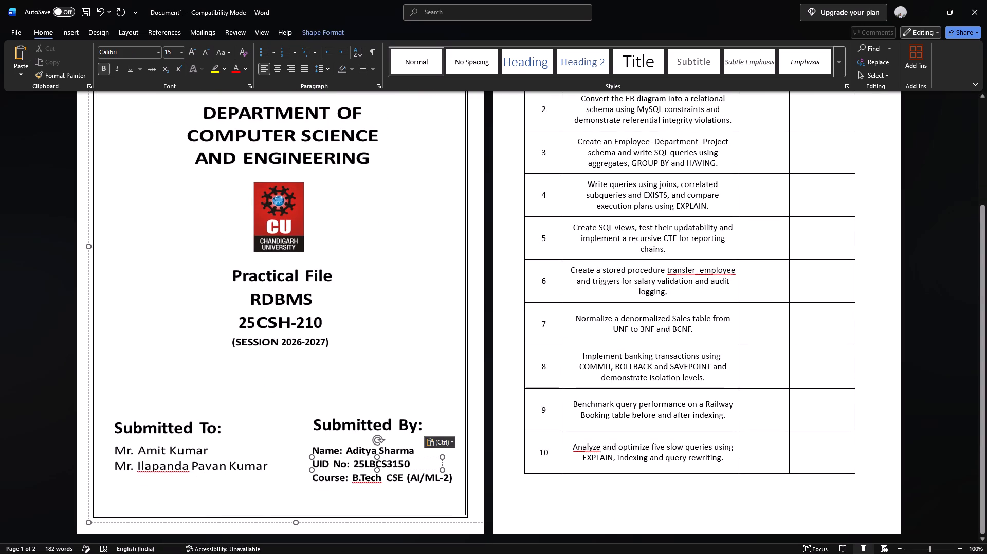
click(356, 452)
click(356, 450)
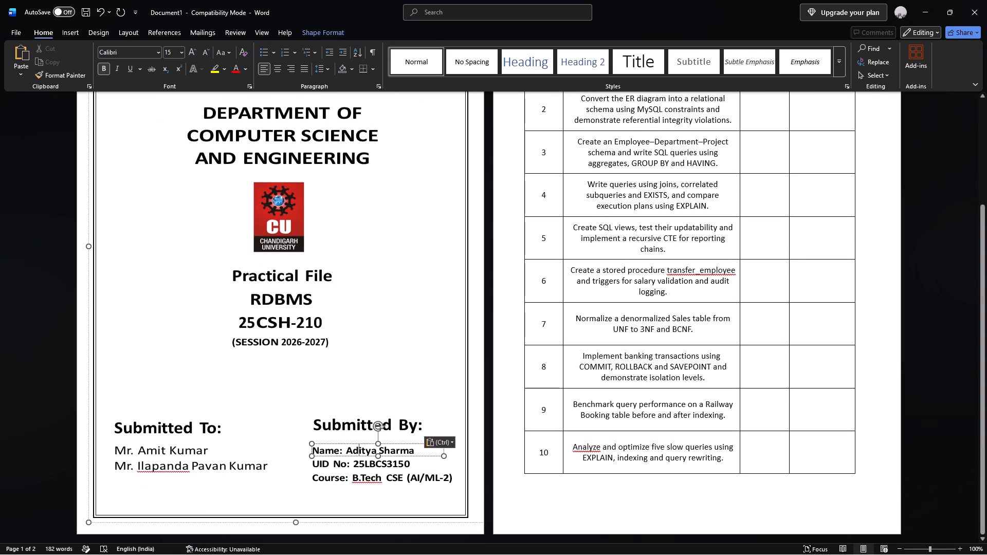
drag(415, 450, 351, 450)
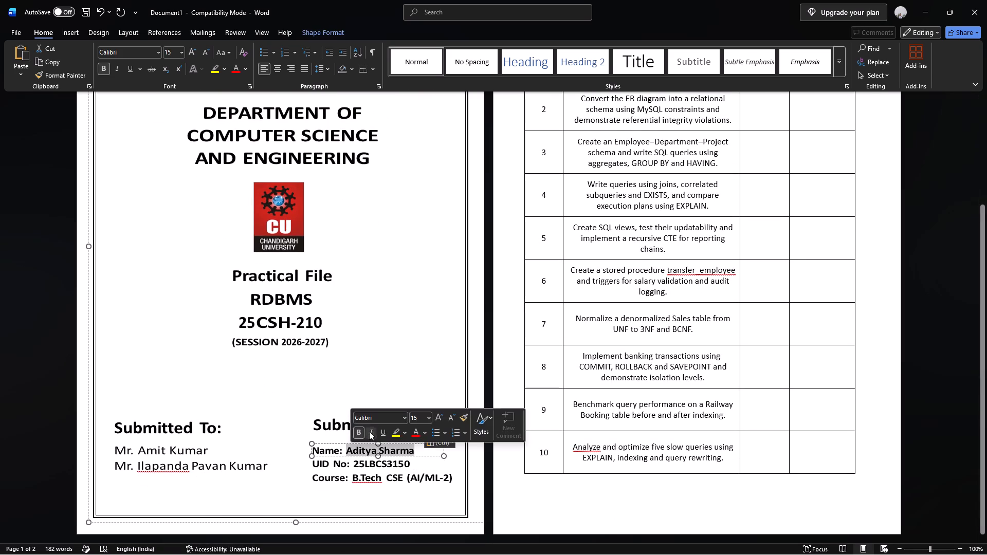
key(BackSpace)
key(BackSpace)
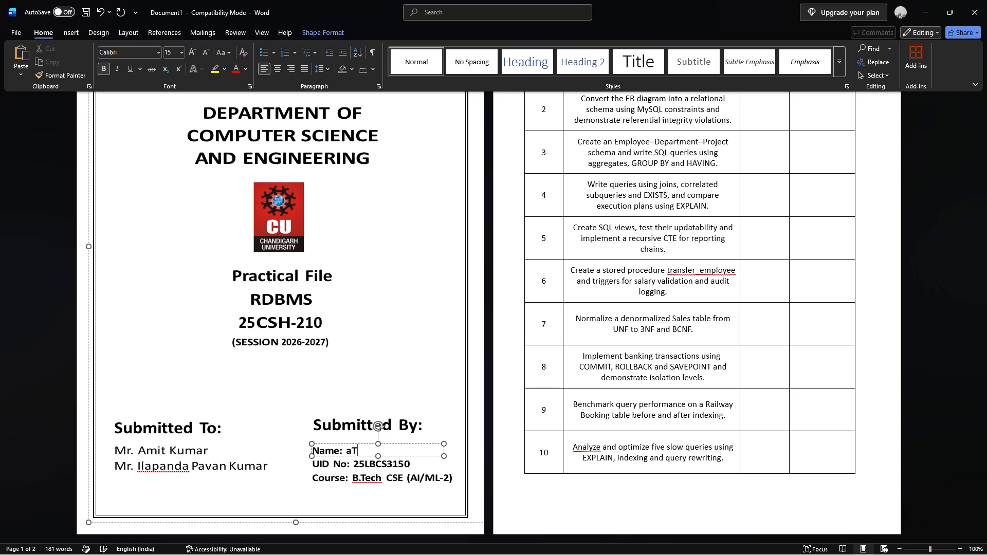
key(BackSpace)
key(BackSpace)
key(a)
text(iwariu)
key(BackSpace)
Delete the last three digits of the student's UID number under "Submitted By:".
click(353, 464)
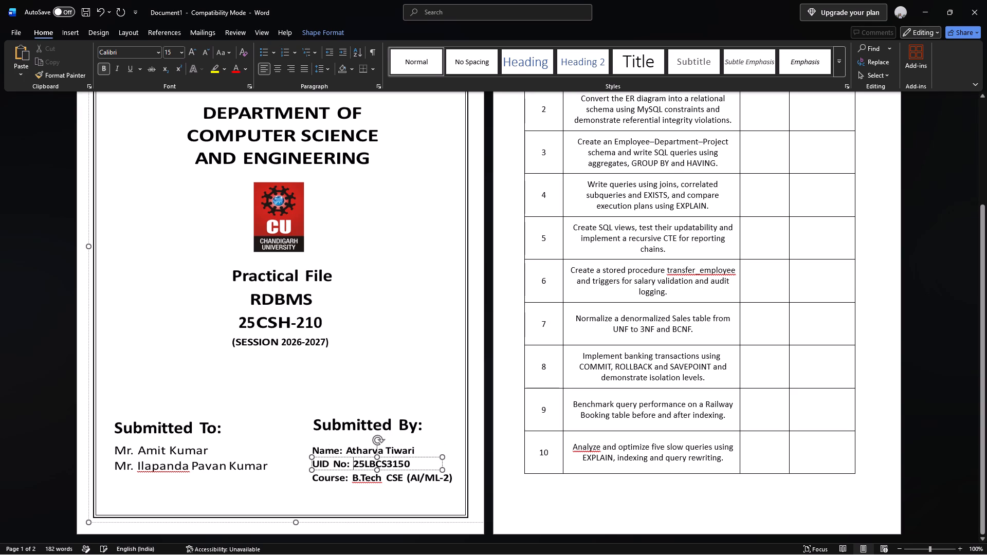
click(409, 466)
key(BackSpace)
key(BackSpace)
key(BackSpace)
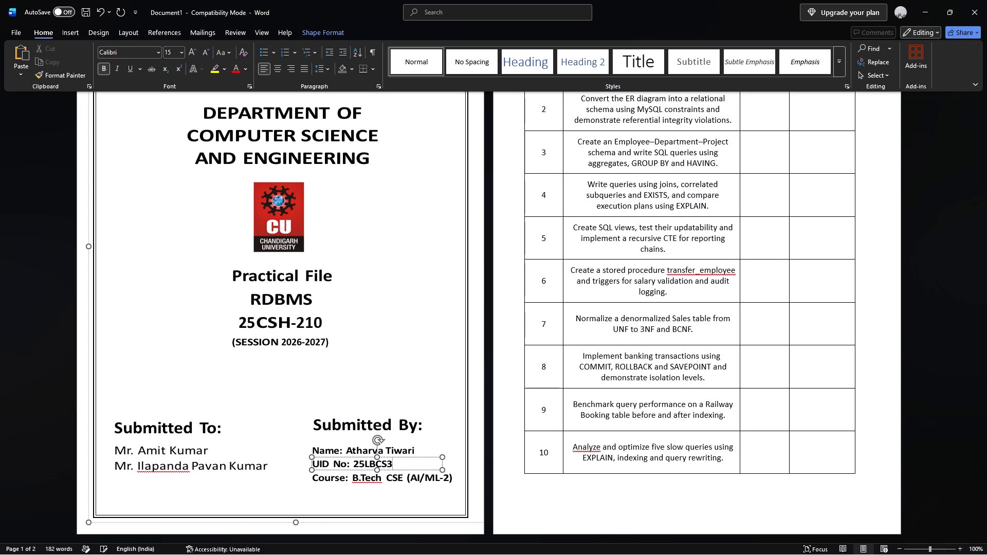
Complete the student's UID number in the Submitted By details on the cover page.
text(017)
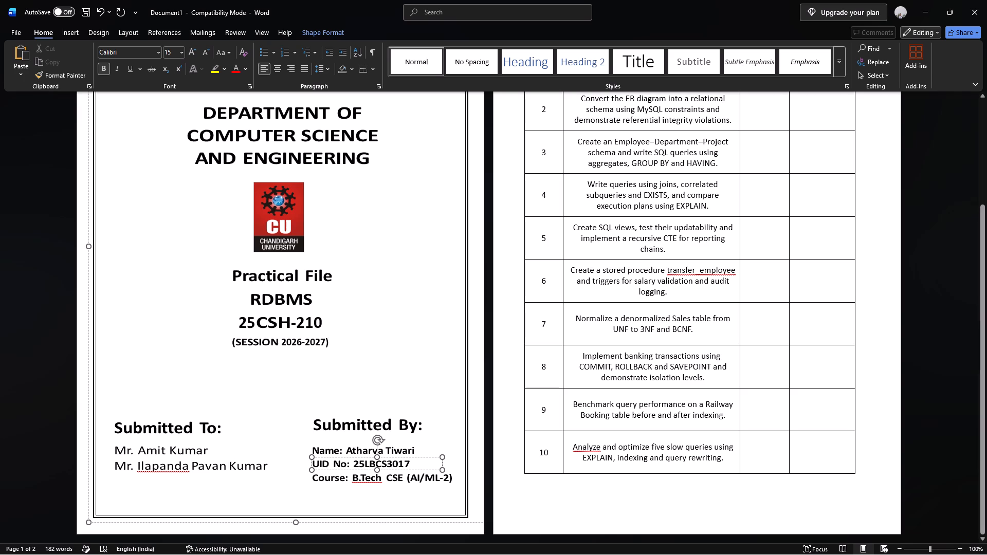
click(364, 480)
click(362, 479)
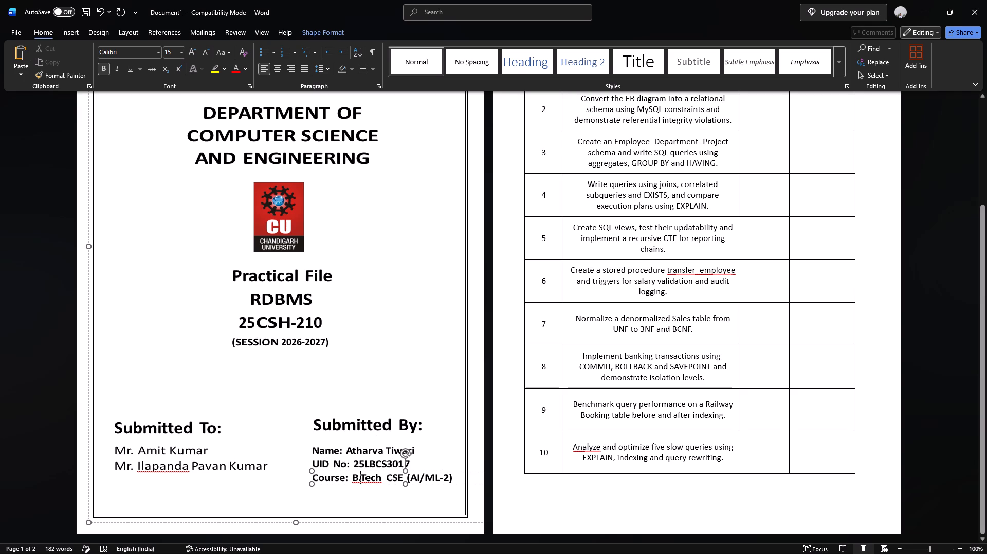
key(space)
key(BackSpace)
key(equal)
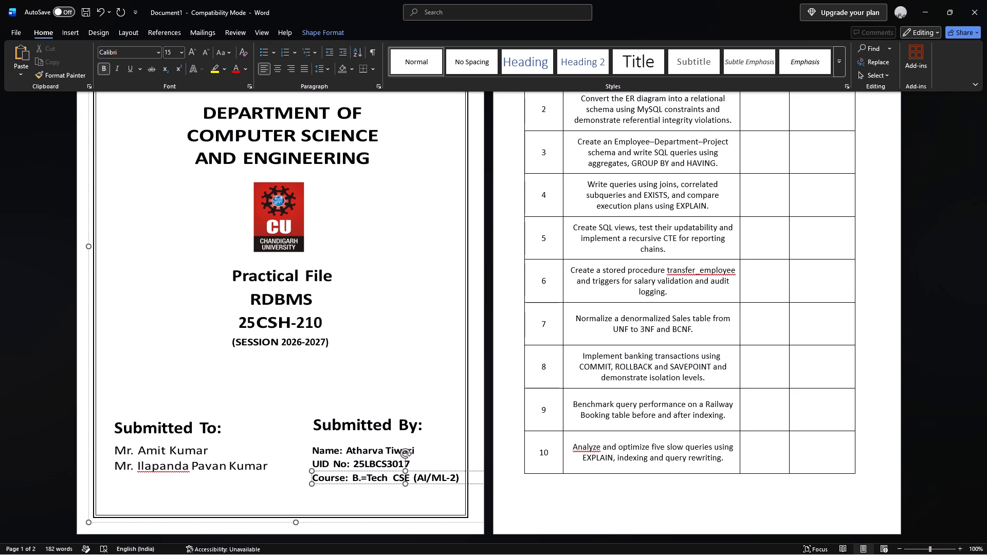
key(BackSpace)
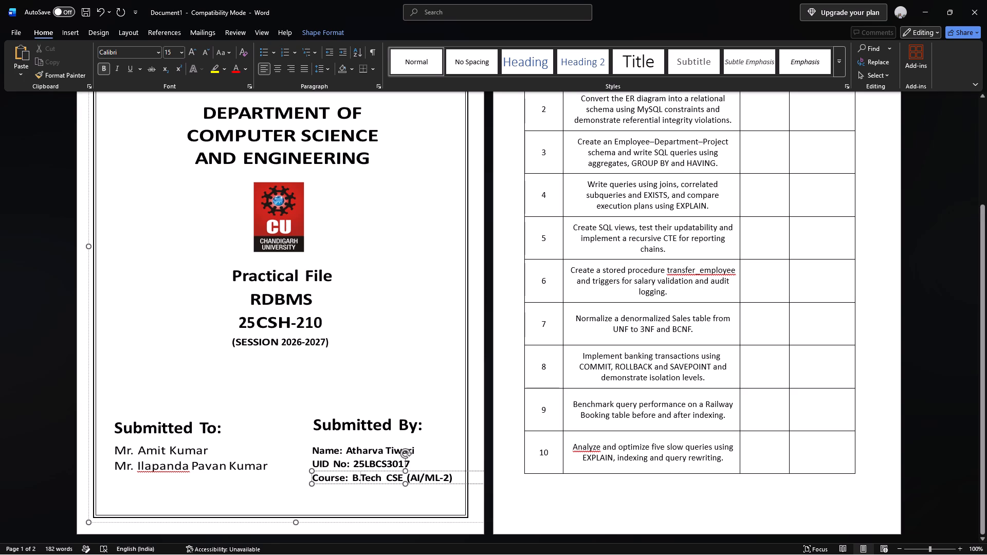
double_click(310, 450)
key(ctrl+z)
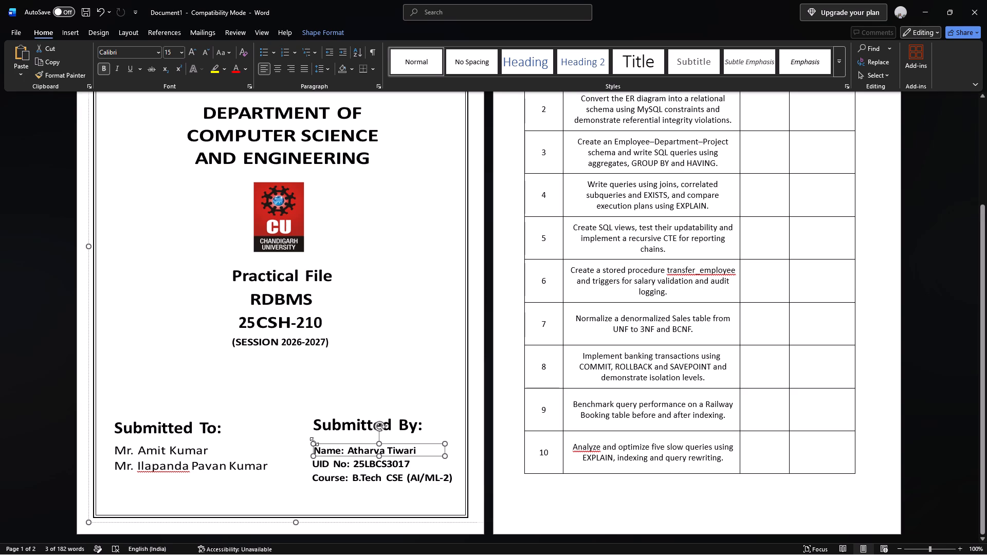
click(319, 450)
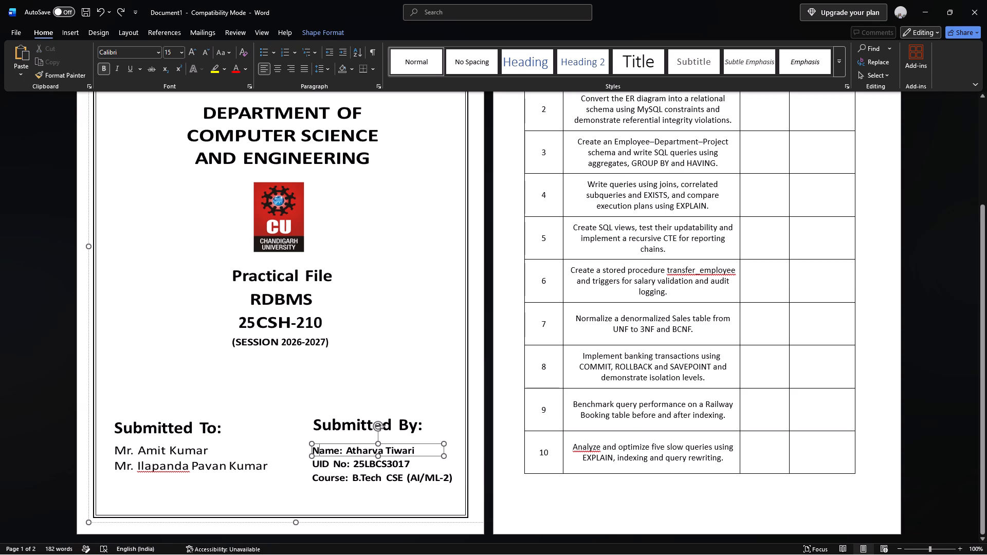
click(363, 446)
Move the "Submitted By:" heading down slightly so it lines up with the "Submitted To:" heading.
click(354, 425)
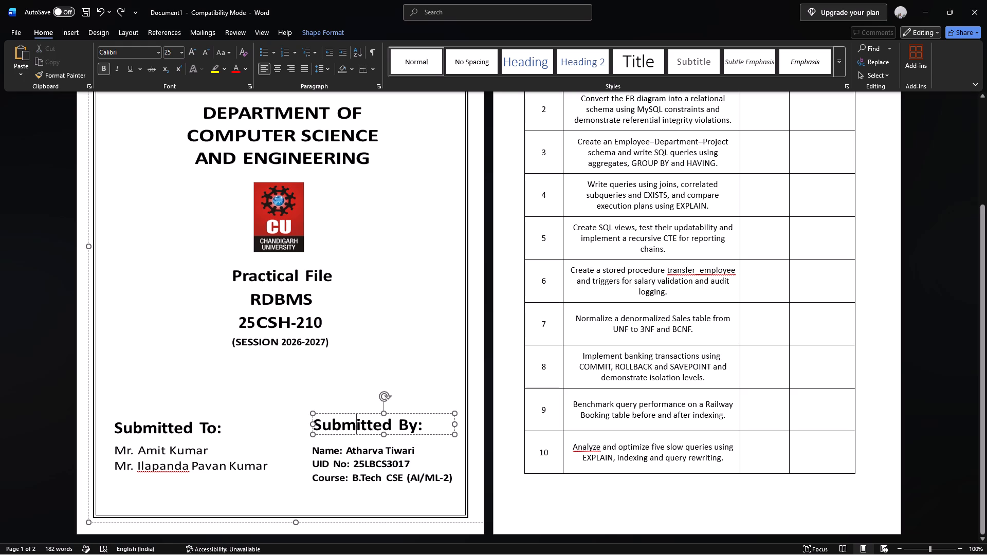
click(407, 414)
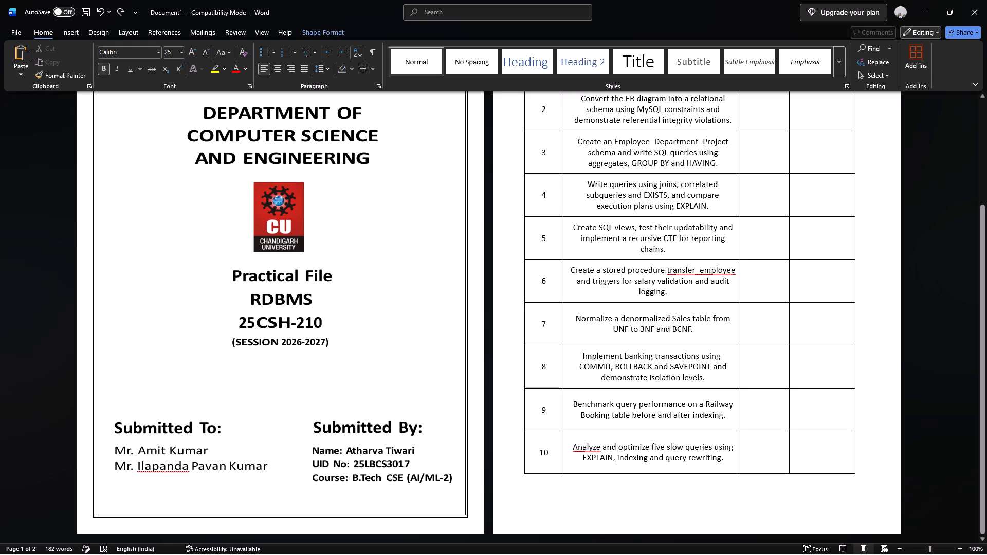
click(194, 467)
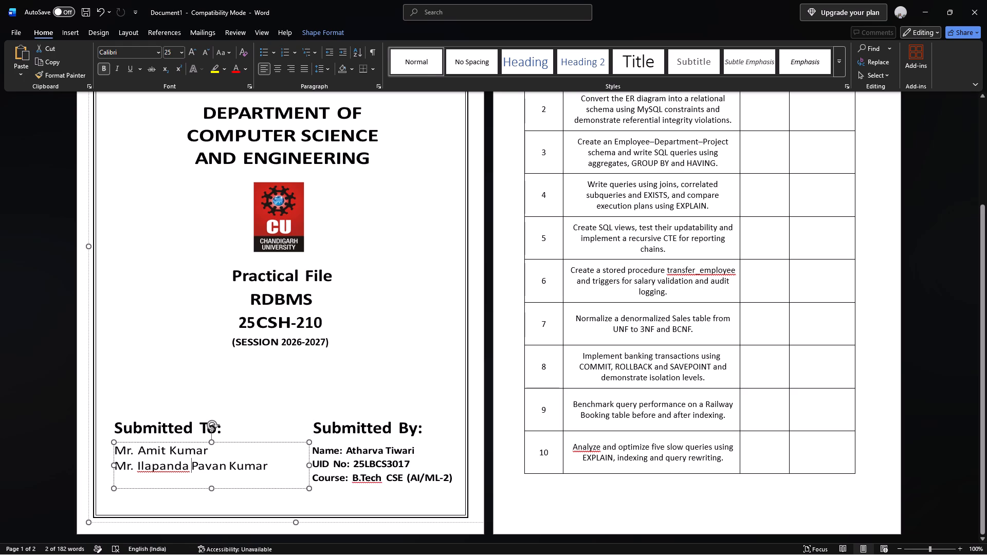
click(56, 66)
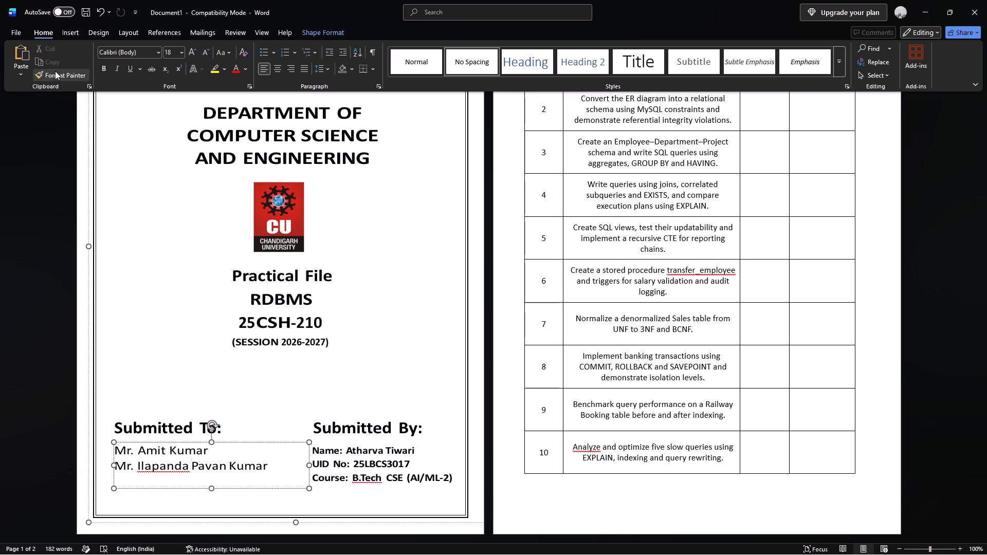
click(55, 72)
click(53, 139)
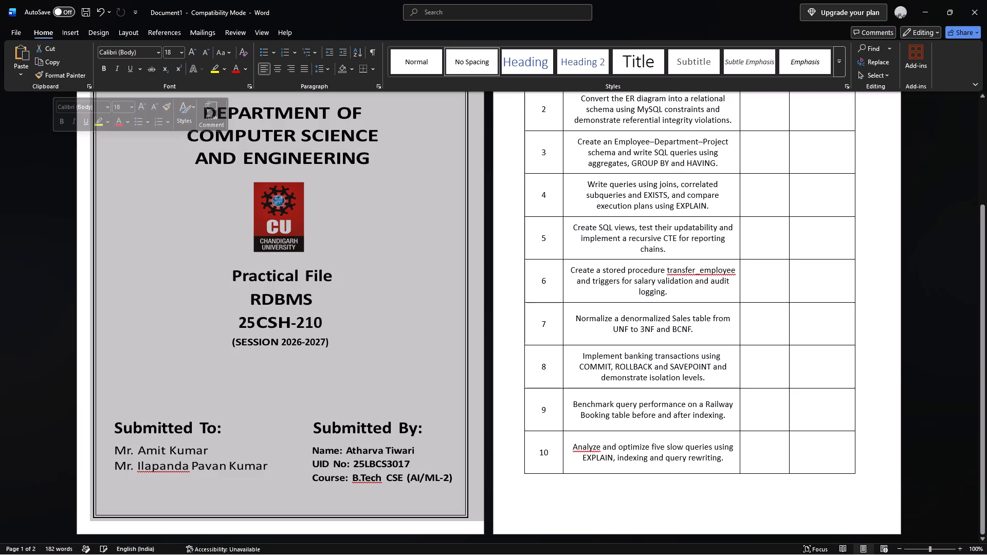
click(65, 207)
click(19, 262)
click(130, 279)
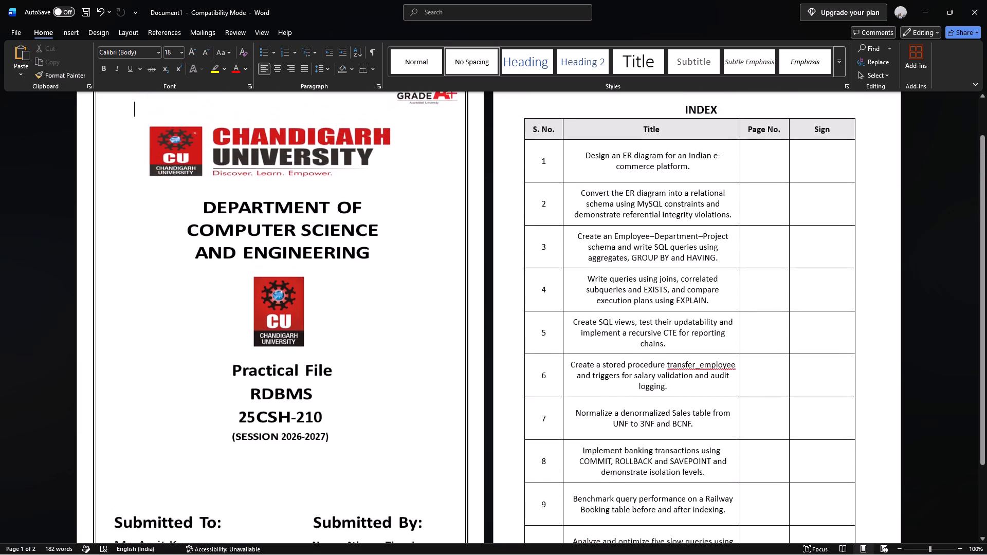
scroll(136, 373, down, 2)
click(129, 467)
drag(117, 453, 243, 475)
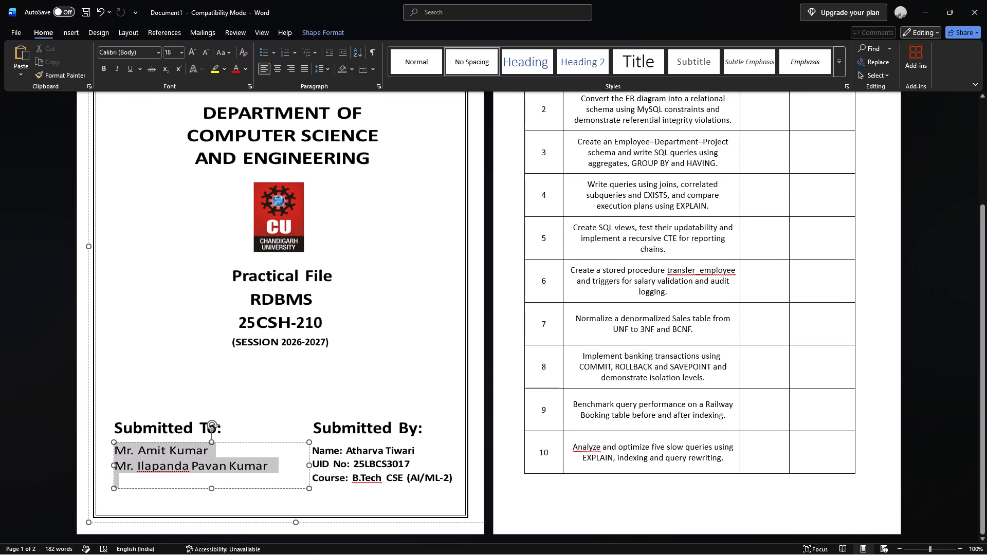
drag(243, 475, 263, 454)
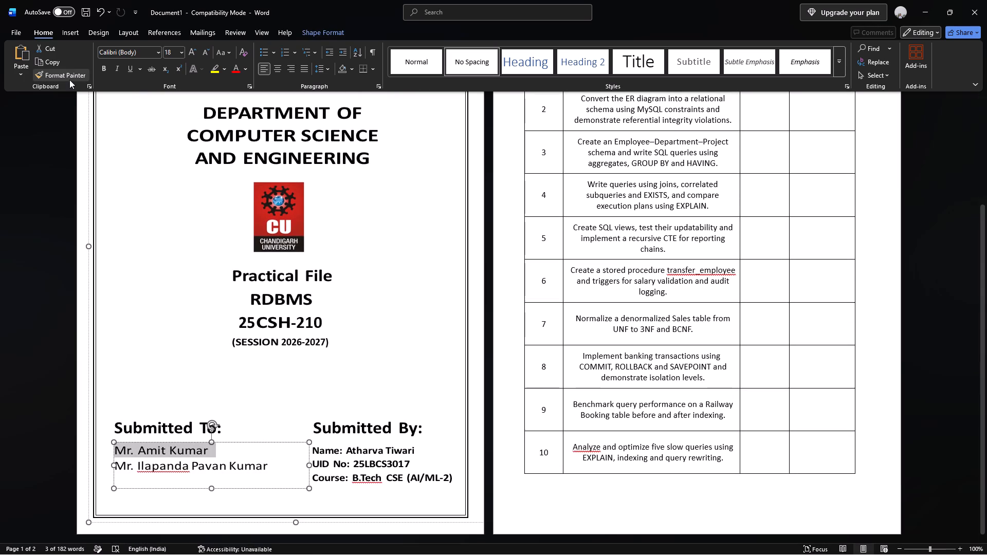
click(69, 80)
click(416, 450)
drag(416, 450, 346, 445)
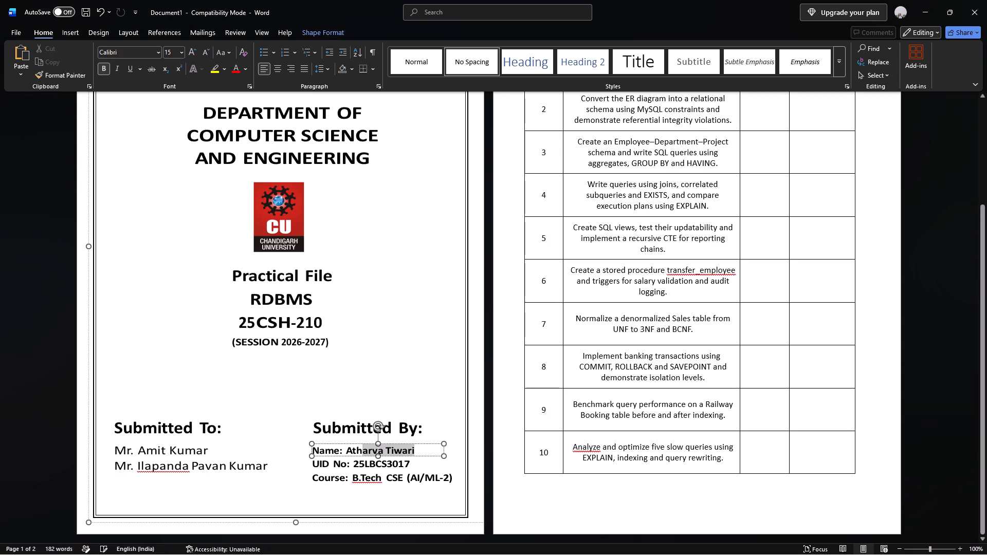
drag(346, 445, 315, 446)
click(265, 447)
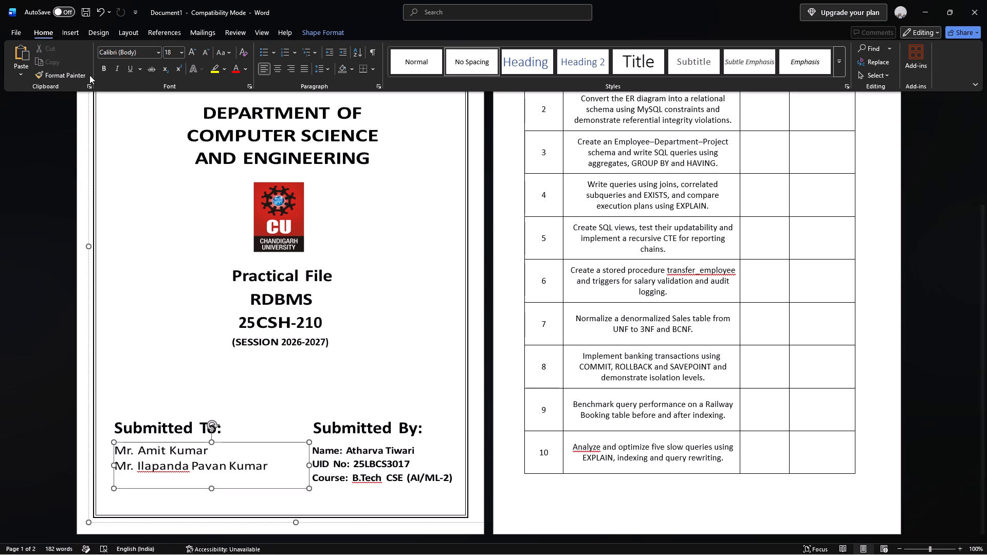
Copy the first teacher name's formatting onto the Name, UID No and Course lines using Format Painter.
drag(213, 454, 138, 450)
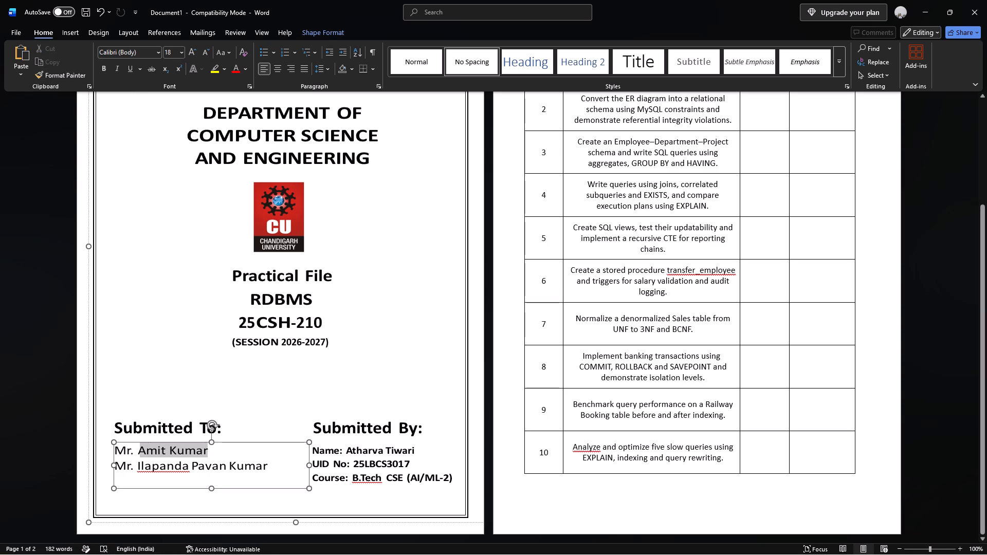
drag(138, 450, 119, 449)
click(71, 77)
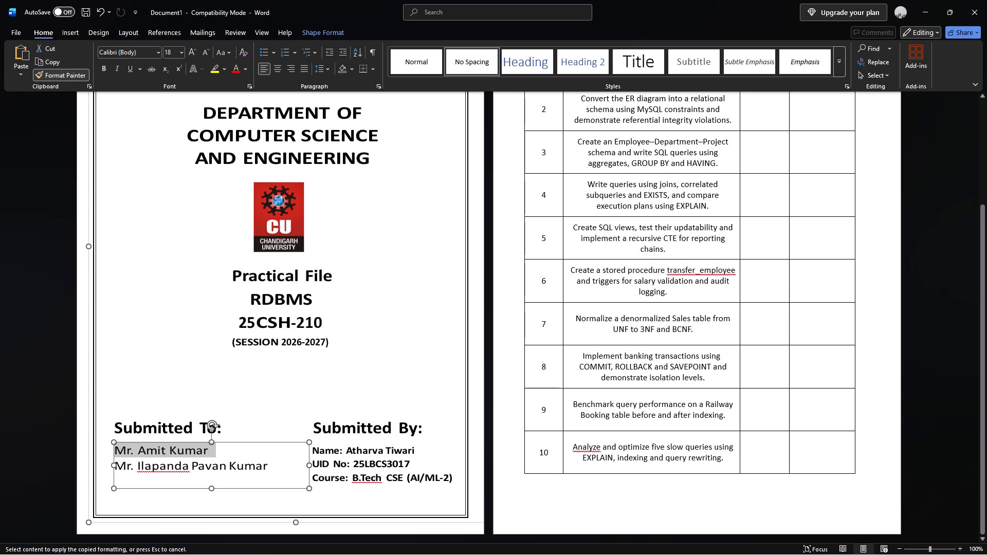
drag(419, 450, 322, 453)
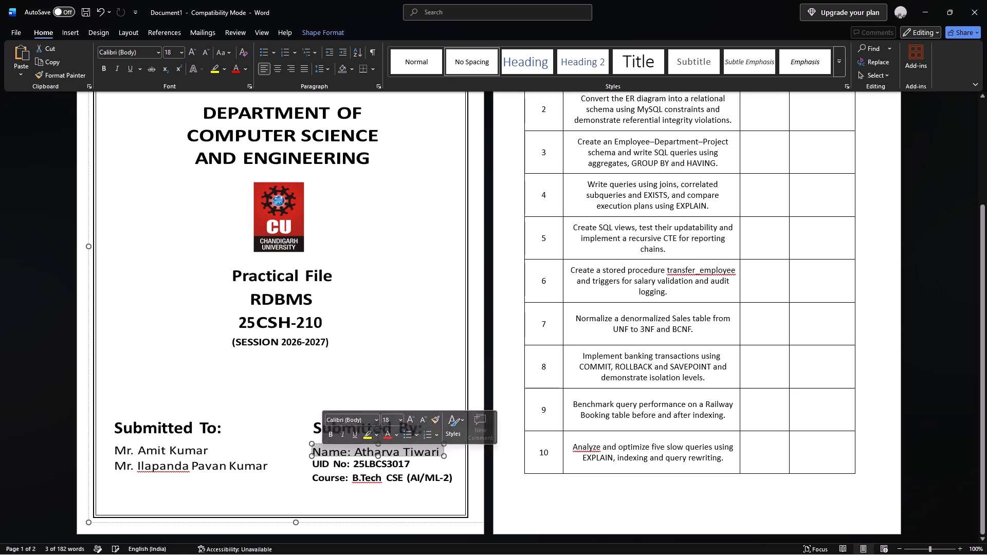
click(52, 76)
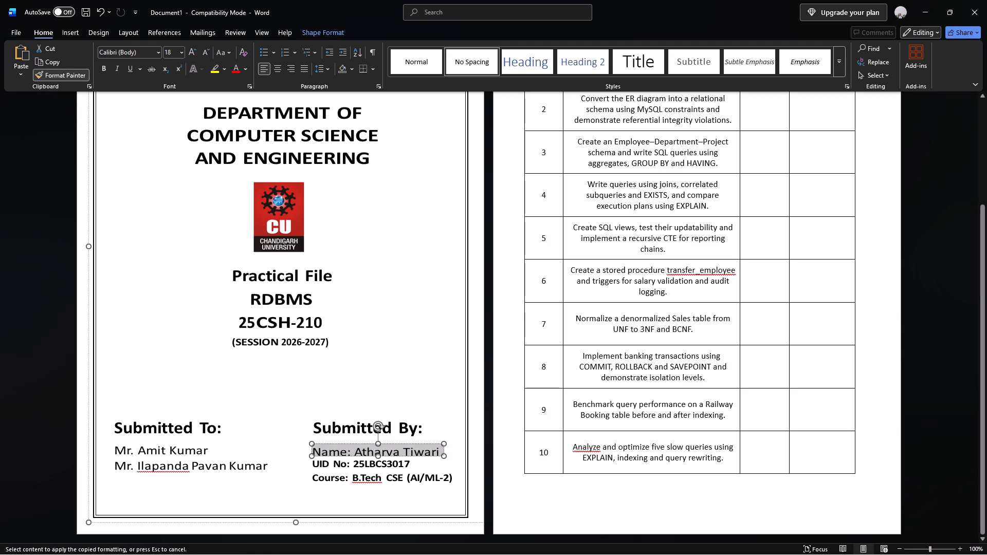
drag(415, 462, 322, 462)
click(76, 73)
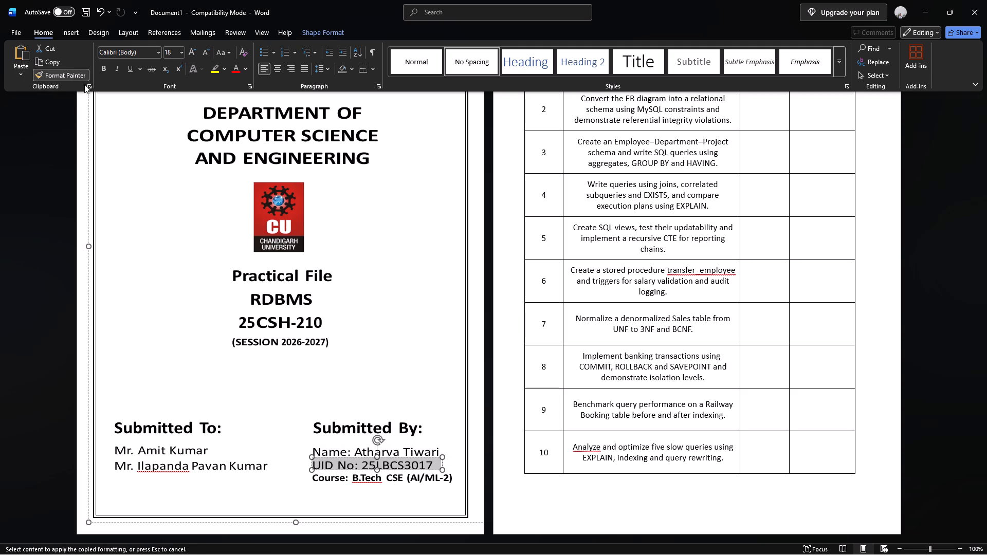
drag(453, 477, 310, 480)
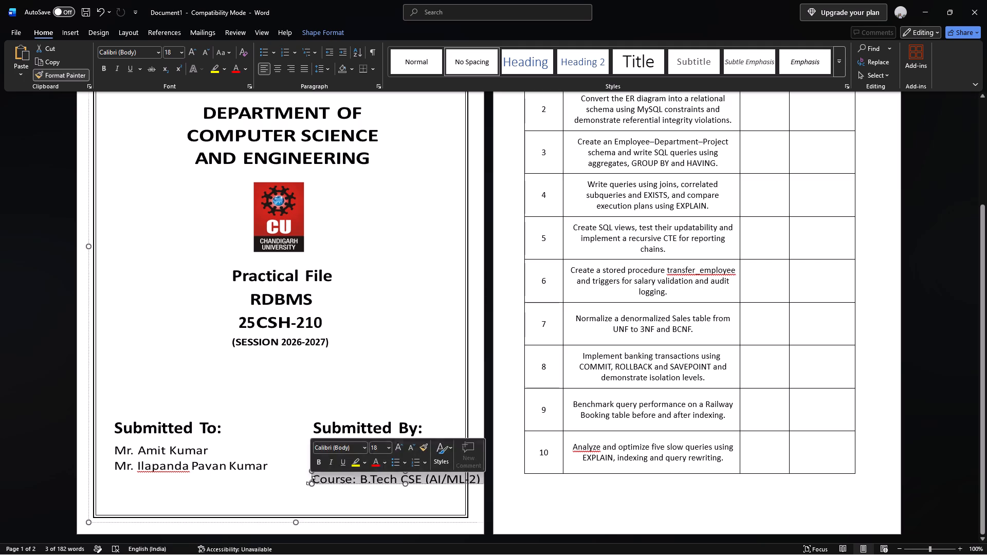
Set the font size of both teacher names under "Submitted To:" to 16.
click(331, 374)
scroll(385, 452, down, 2)
click(207, 468)
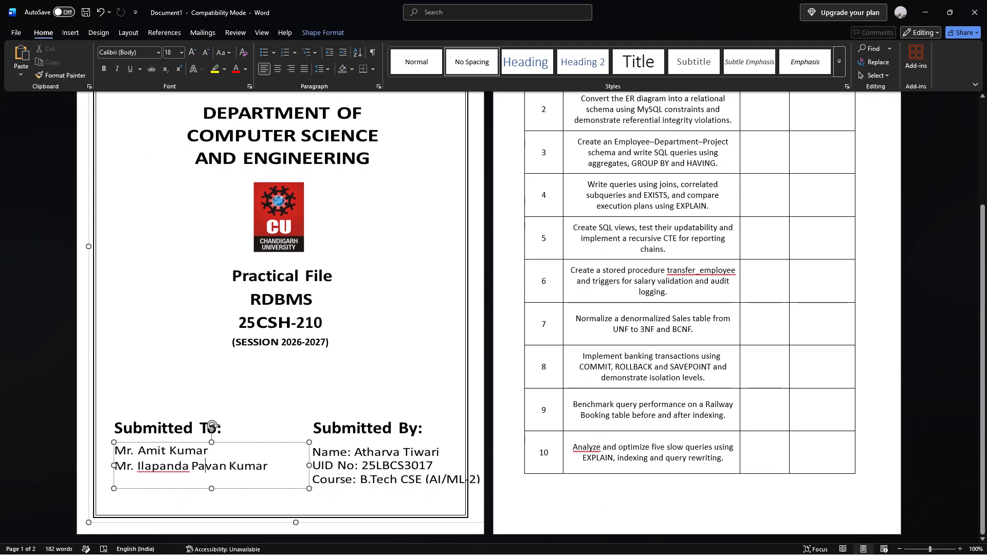
drag(269, 469, 104, 452)
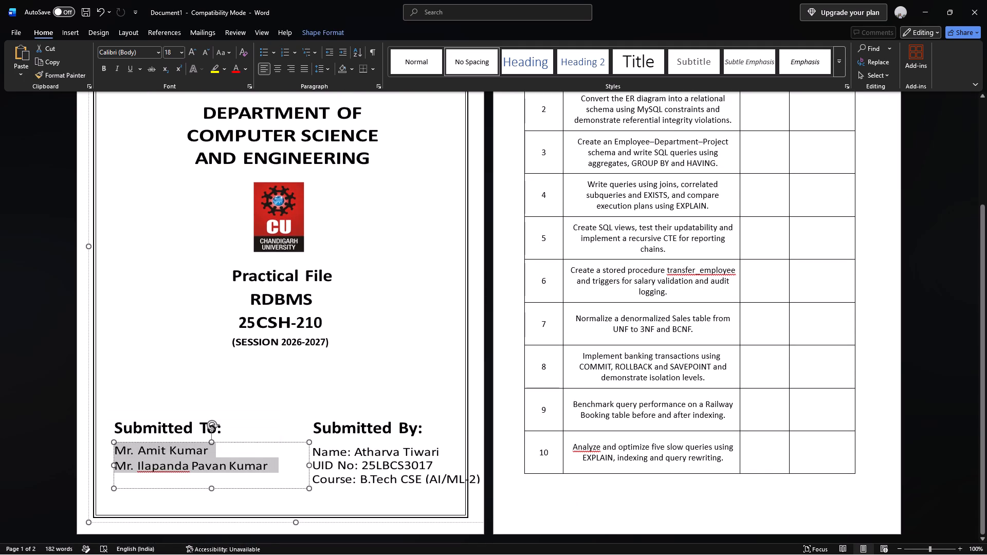
click(180, 51)
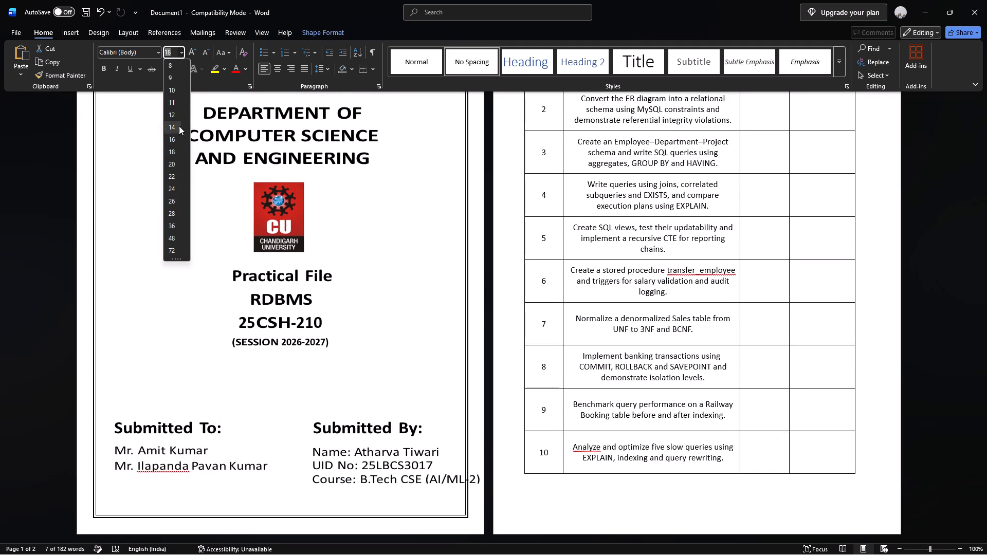
click(178, 136)
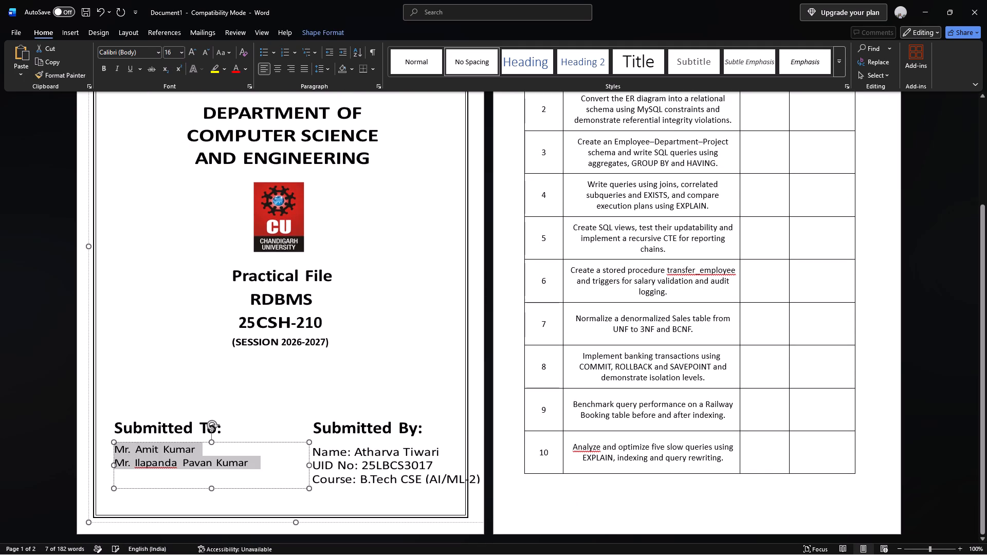
Set the font size of the student's Name line under "Submitted By:" to 16.
click(359, 437)
double_click(353, 452)
click(353, 452)
click(307, 469)
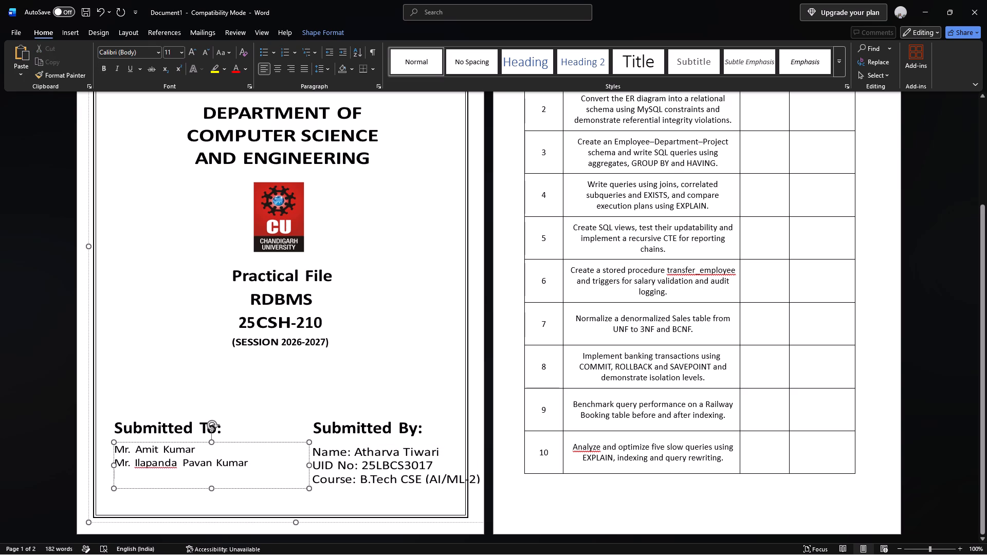
drag(317, 452, 435, 484)
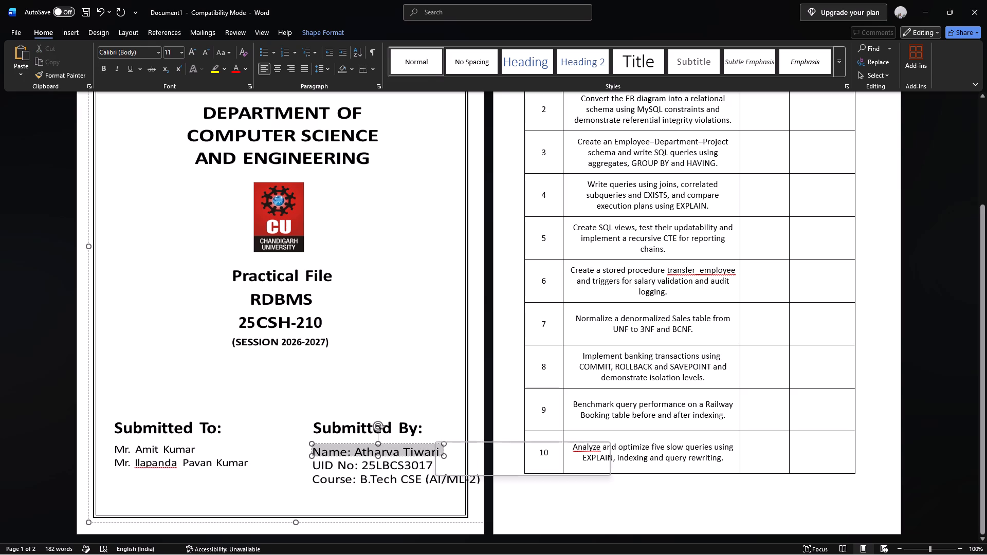
click(183, 48)
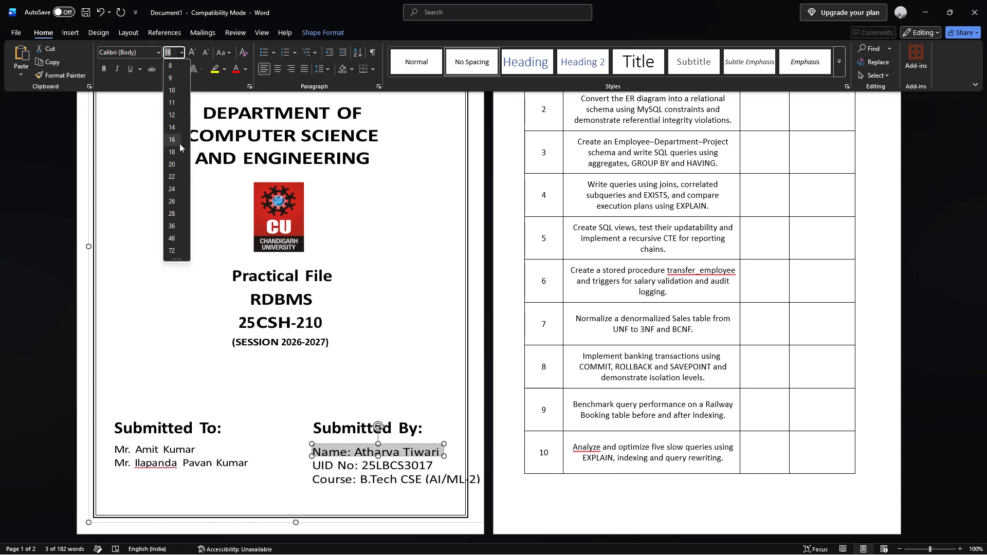
click(176, 143)
click(386, 395)
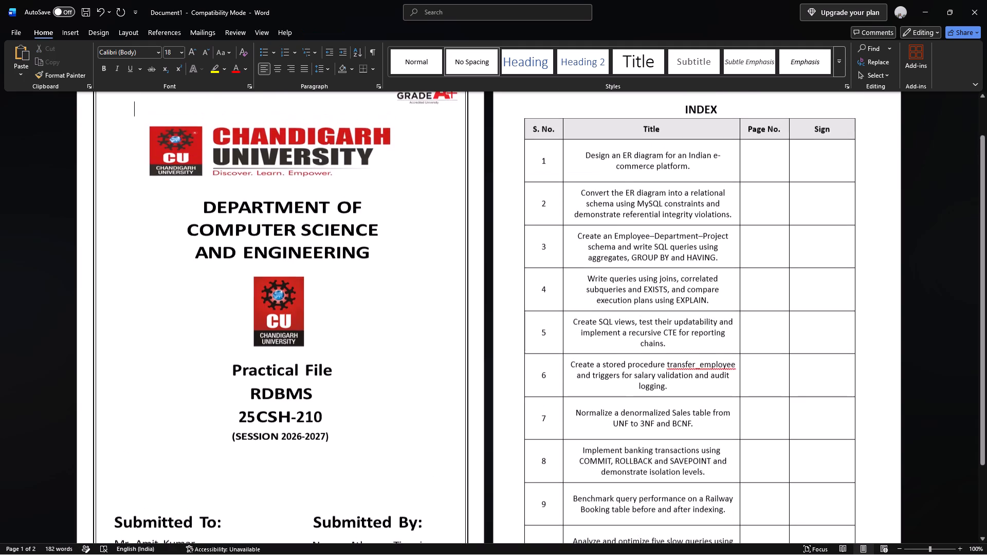
Copy the UID No line, enlarge the Name text box downward and paste the copy on a new line below the name.
scroll(392, 460, down, 1)
double_click(382, 466)
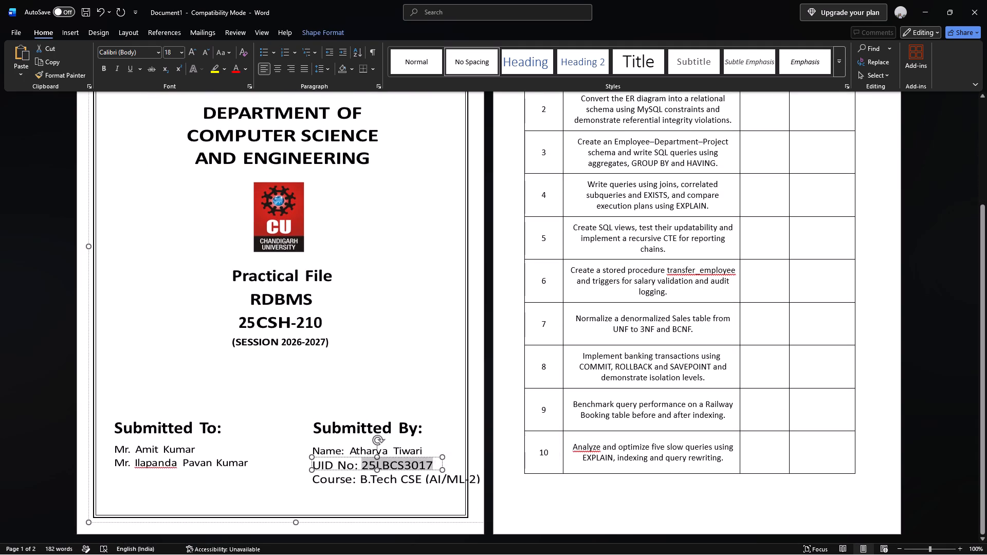
click(402, 476)
double_click(431, 465)
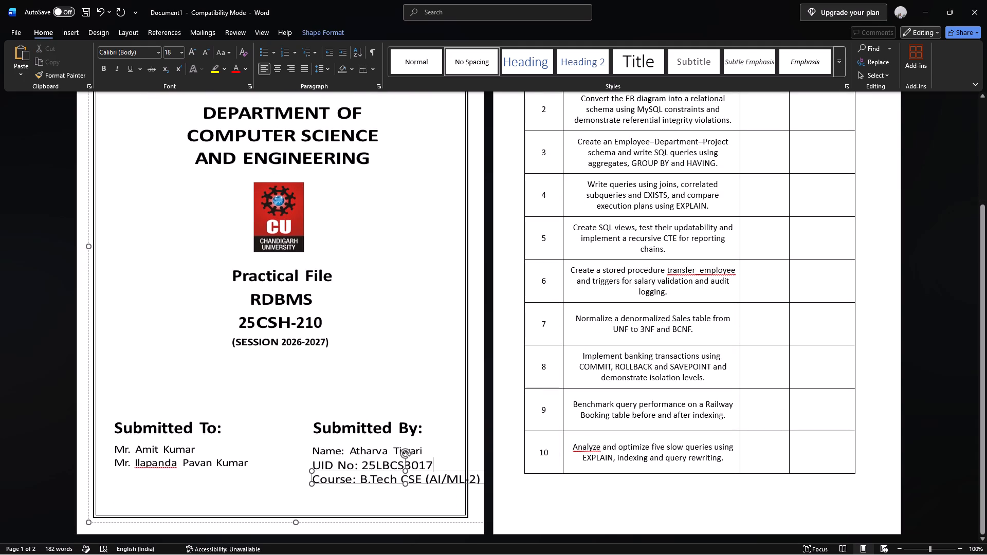
key(ctrl+a)
key(ctrl+c)
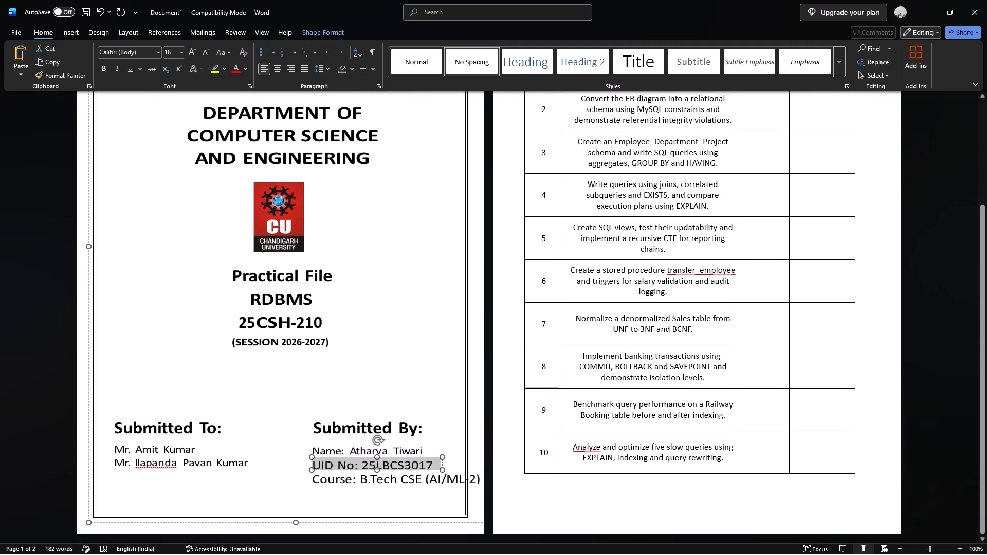
click(423, 453)
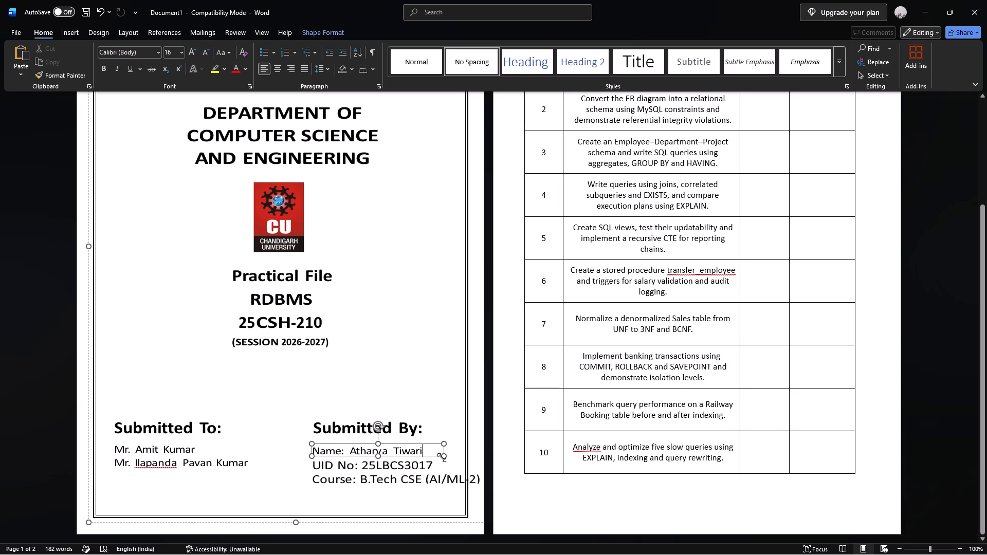
drag(379, 456, 377, 479)
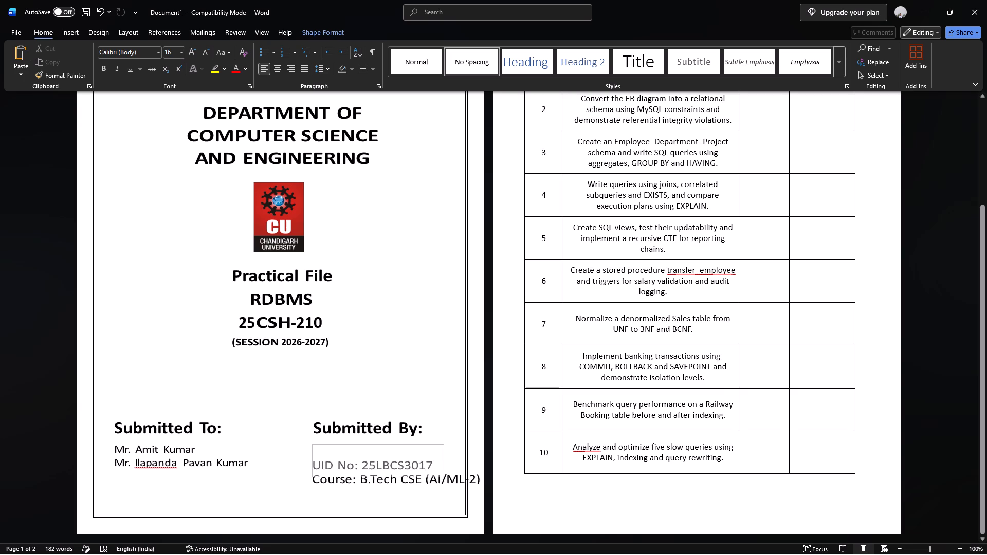
drag(377, 479, 377, 479)
click(424, 457)
key(Return)
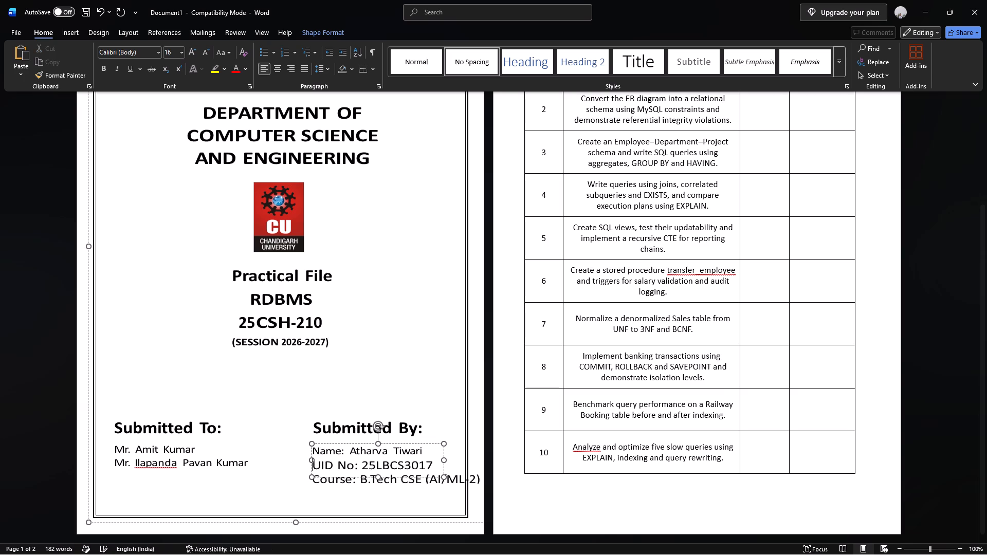
key(ctrl+v)
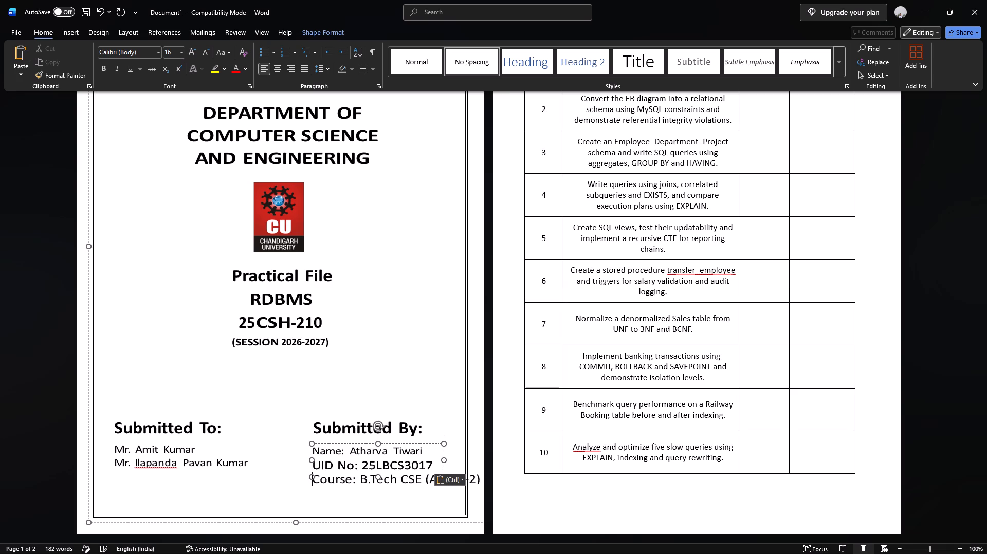
Enlarge the separate UID text box, cut the Course line from its own box and paste it below the UID there.
click(429, 464)
key(Return)
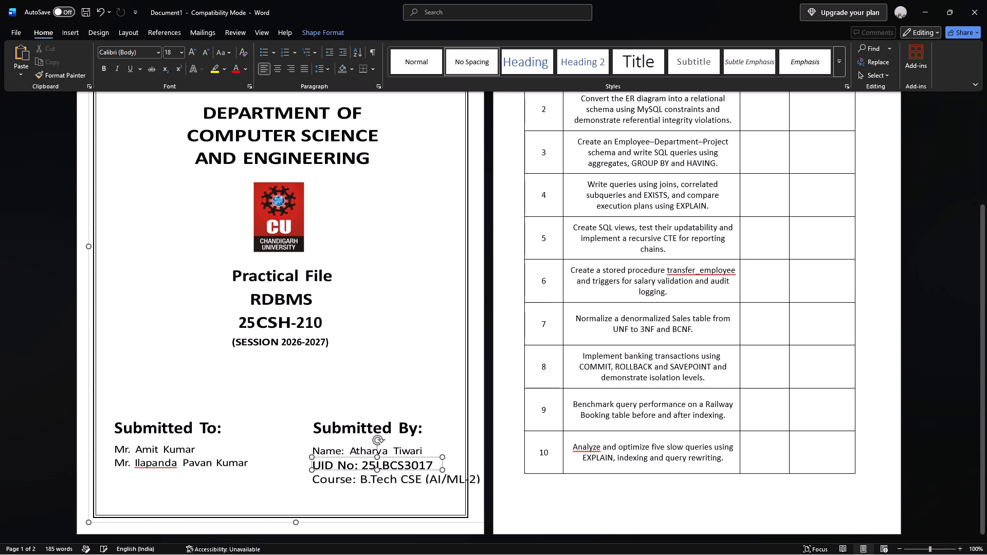
drag(376, 470, 377, 474)
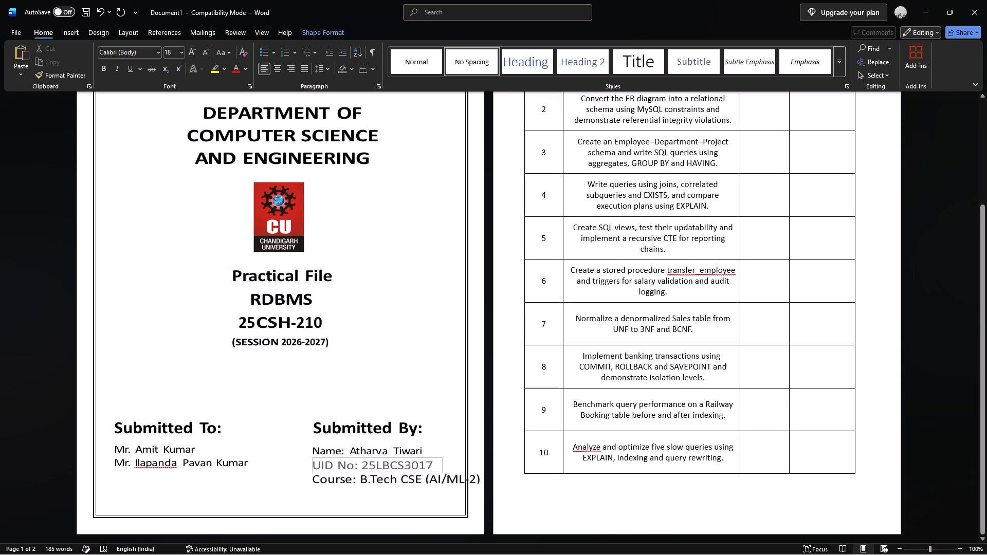
drag(377, 474, 379, 490)
triple_click(351, 481)
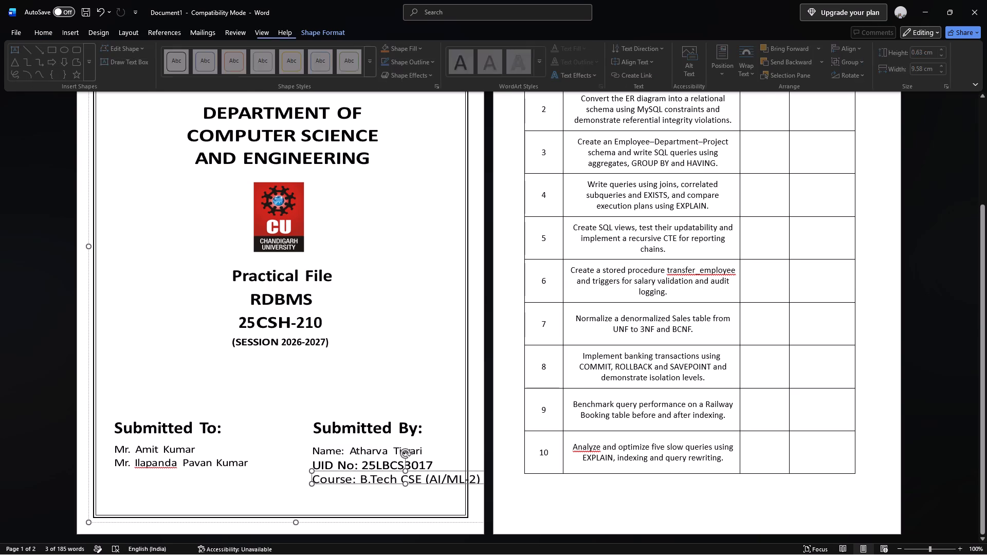
triple_click(351, 481)
triple_click(367, 478)
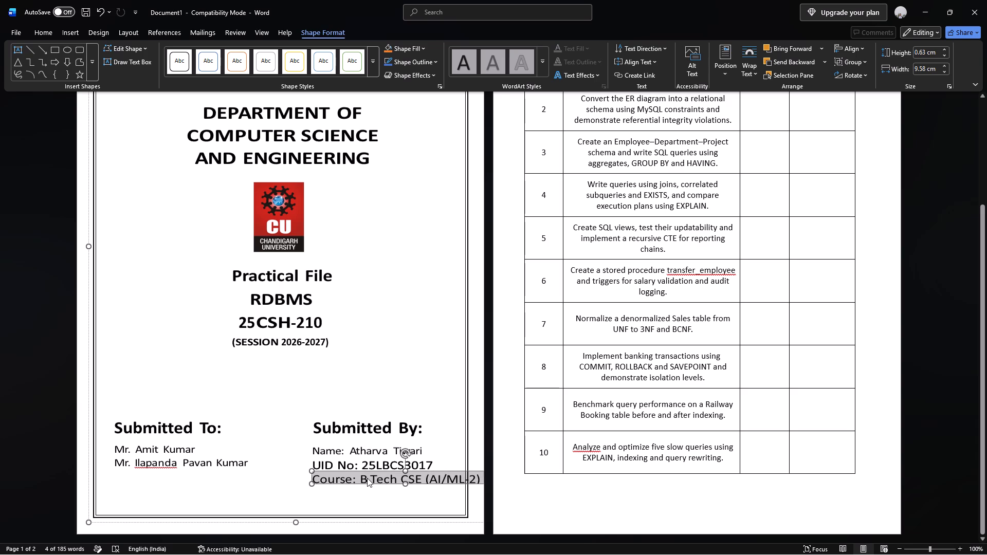
key(ctrl+x)
click(421, 466)
click(433, 466)
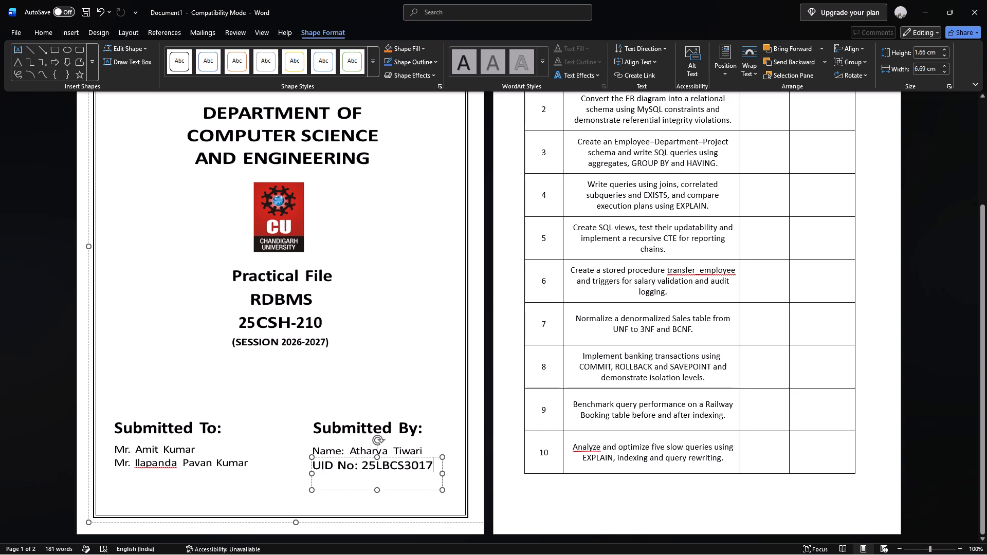
key(Return)
key(ctrl+v)
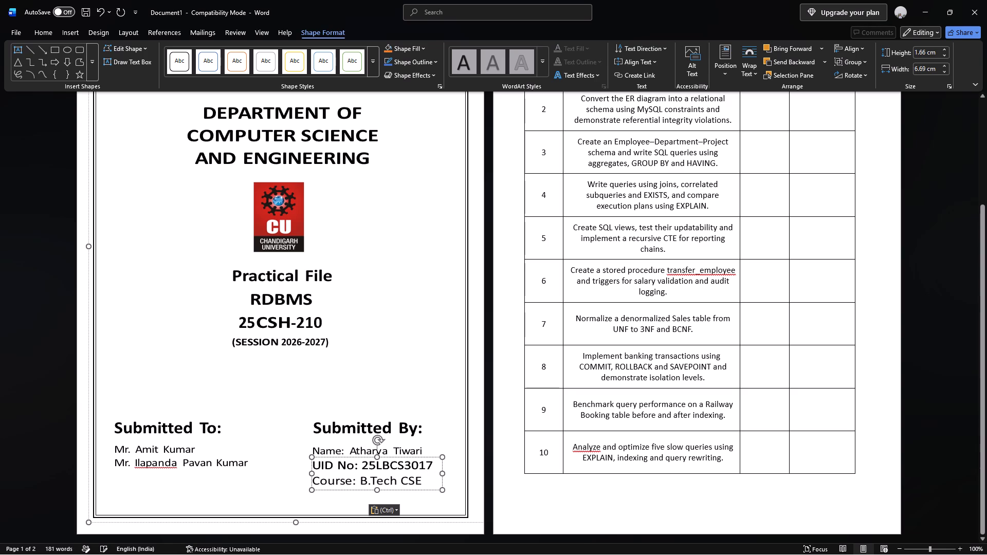
Move the separate UID and Course text box down, clear of the Name text box.
drag(390, 456, 390, 475)
click(391, 459)
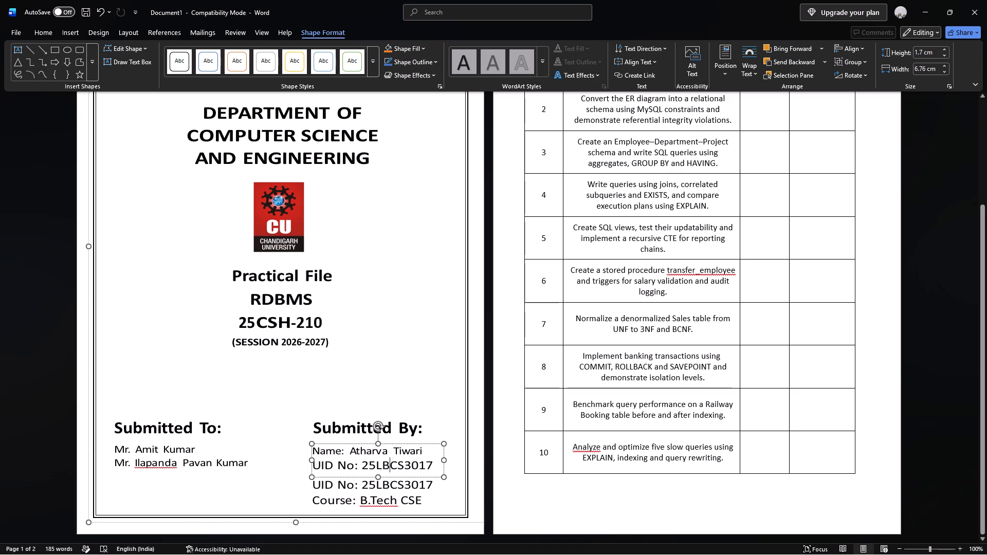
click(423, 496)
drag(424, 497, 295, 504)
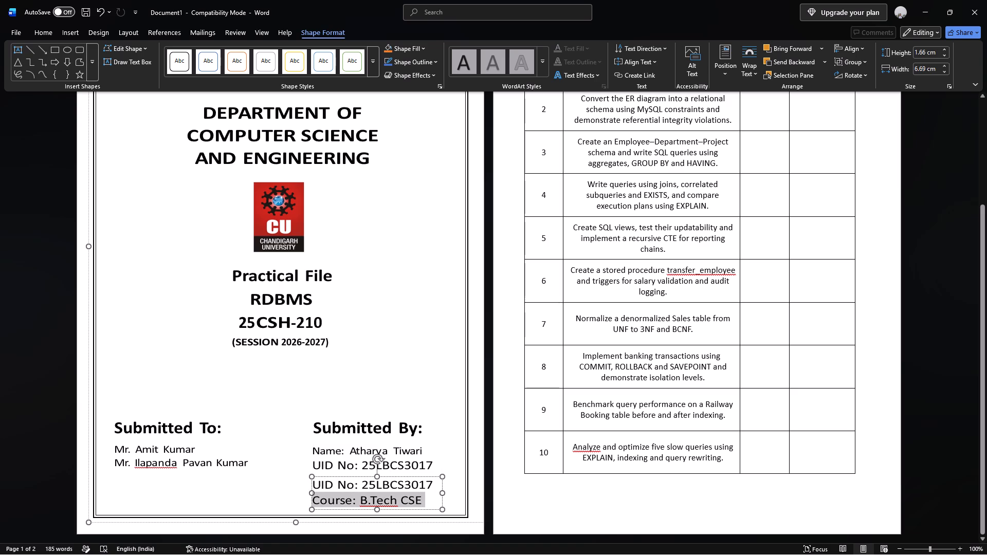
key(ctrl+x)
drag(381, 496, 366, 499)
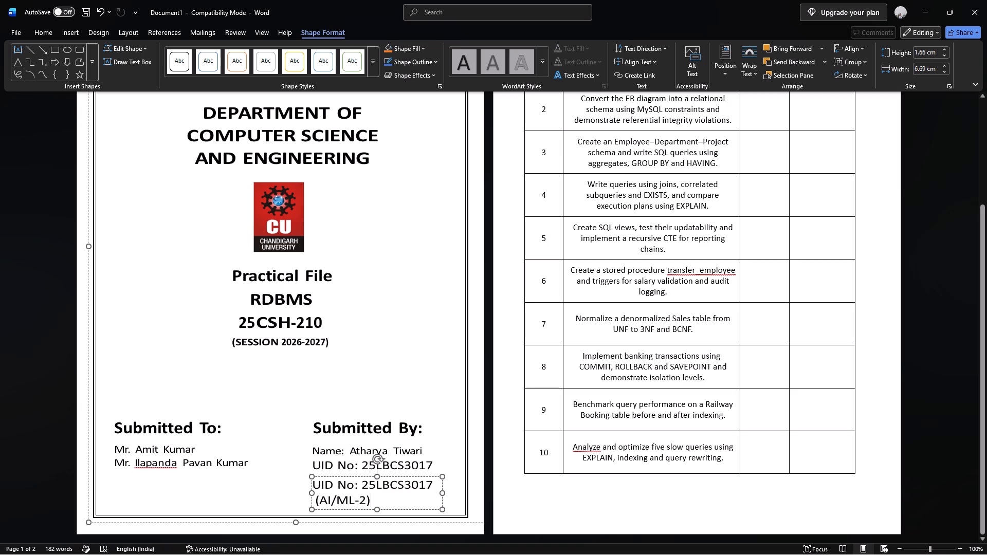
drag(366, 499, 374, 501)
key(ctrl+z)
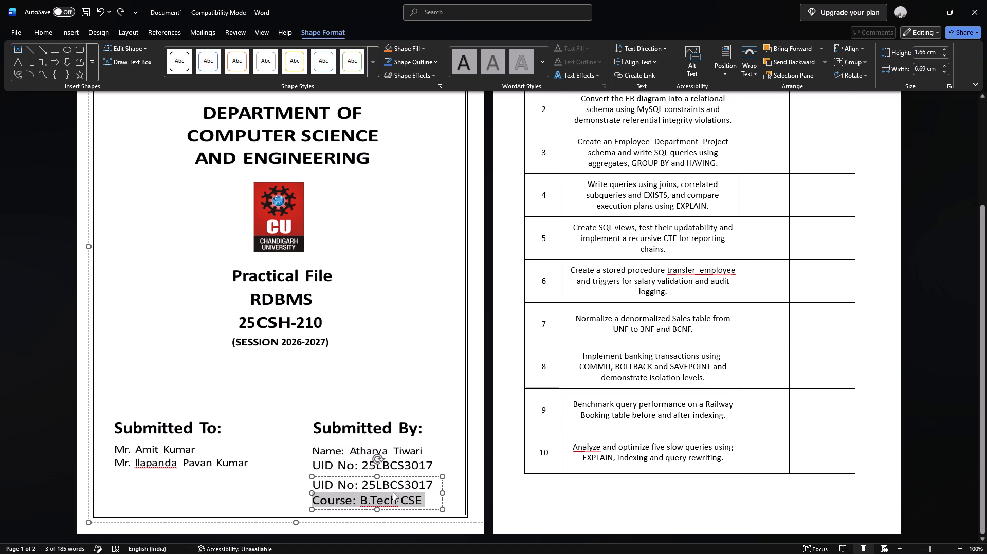
Enlarge the lower text box, cut the whole course entry "Course: B.Tech CSE (AI/ML-2)" and start a new line below the UID in the Name box.
drag(379, 508, 377, 529)
drag(375, 516, 337, 507)
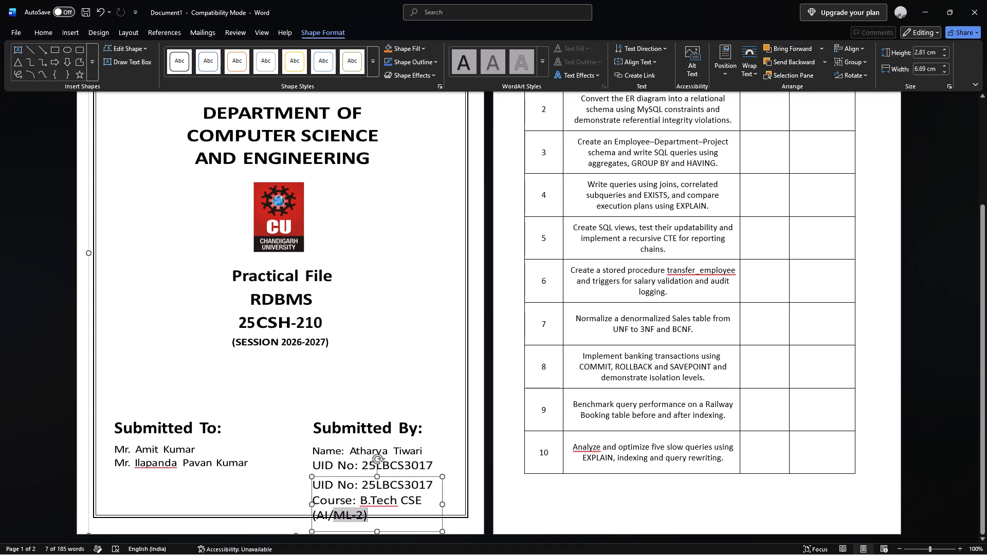
drag(337, 507, 318, 501)
key(ctrl+x)
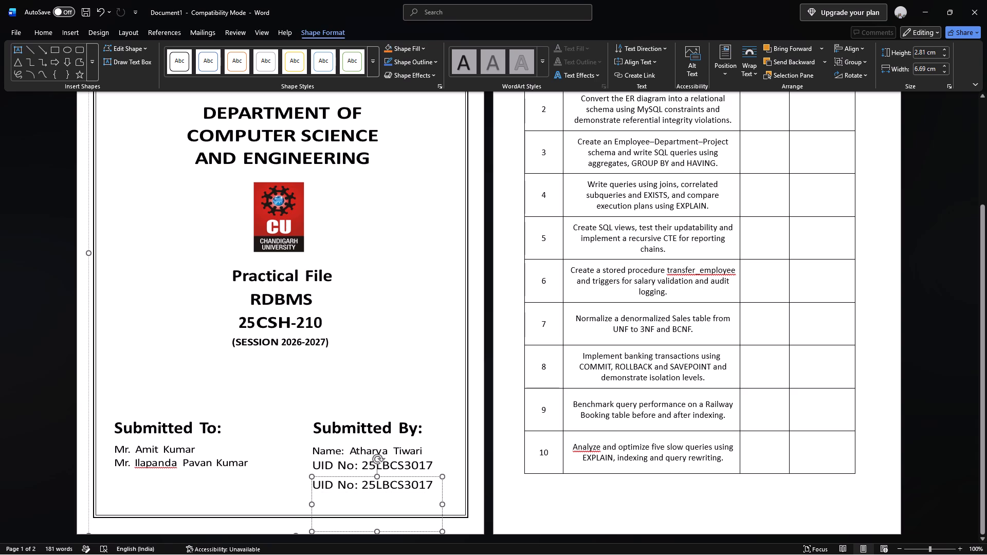
triple_click(433, 467)
click(434, 466)
click(431, 465)
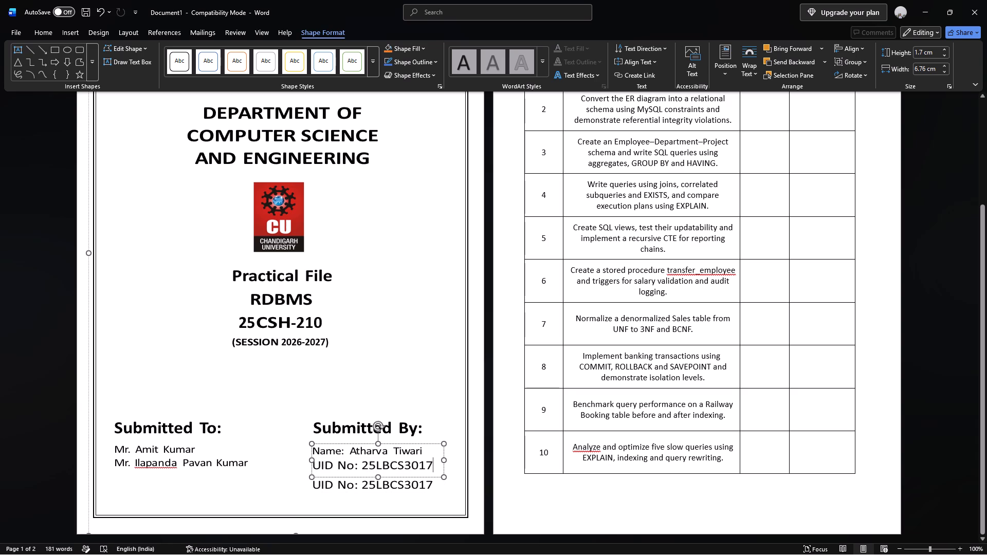
key(Return)
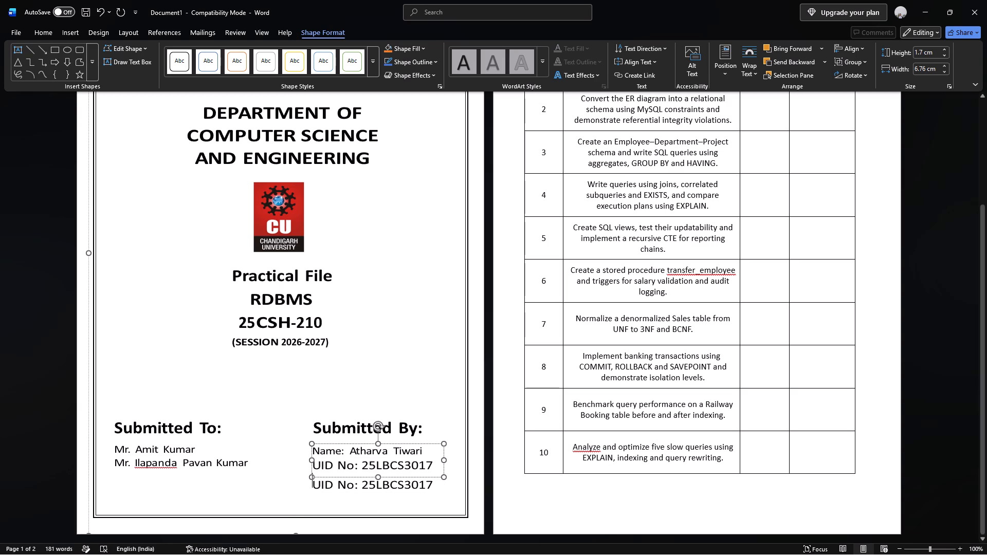
Delete the duplicate UID No line from the lower text box.
click(390, 487)
key(Delete)
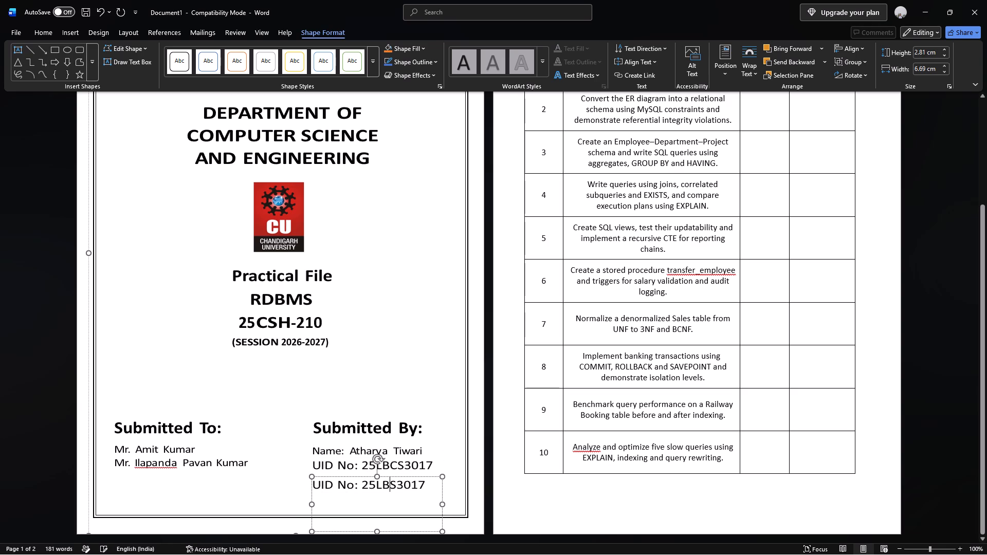
drag(434, 488, 311, 486)
key(Delete)
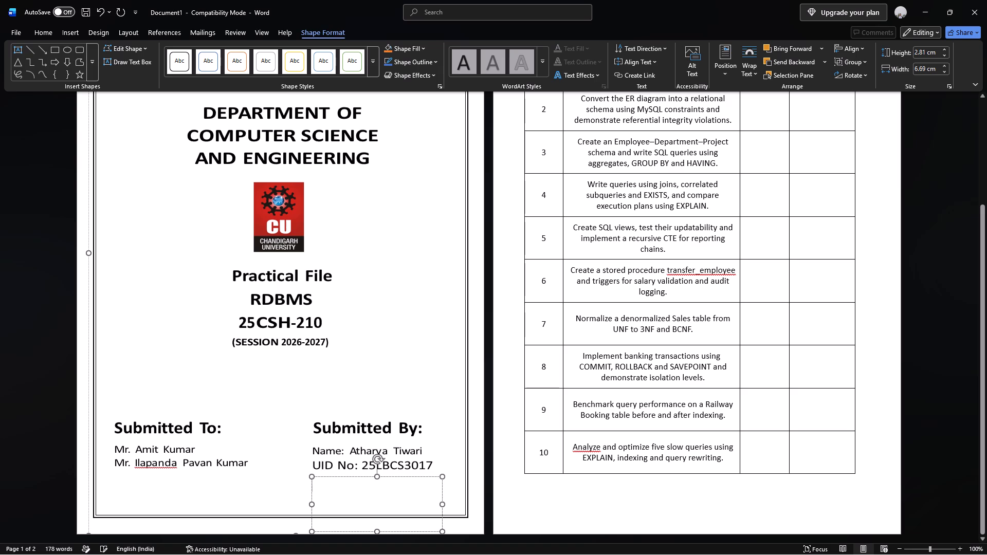
Paste the course entry on a new line below the UID in the Name text box and enlarge the box downward.
click(458, 446)
scroll(453, 460, down, 2)
click(426, 480)
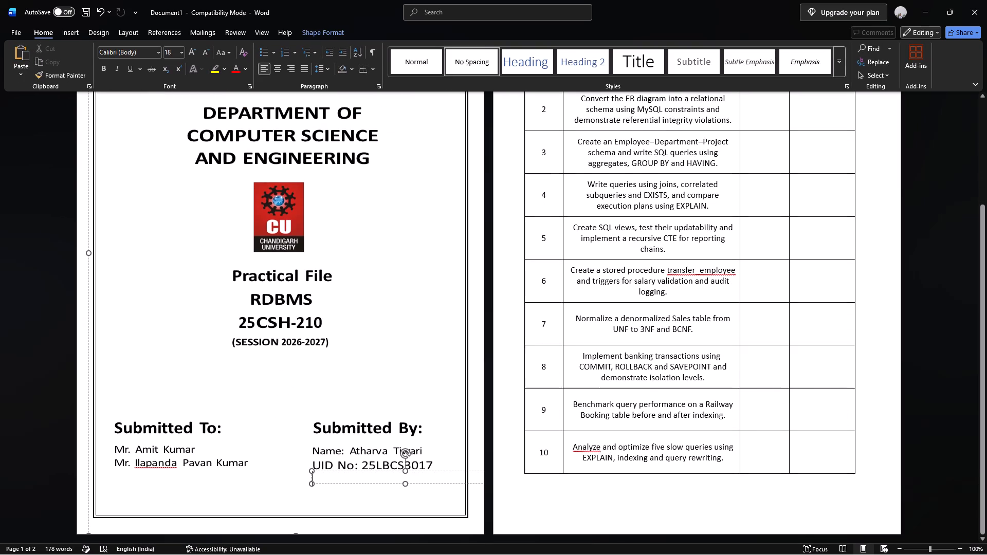
click(431, 465)
key(shift+Return)
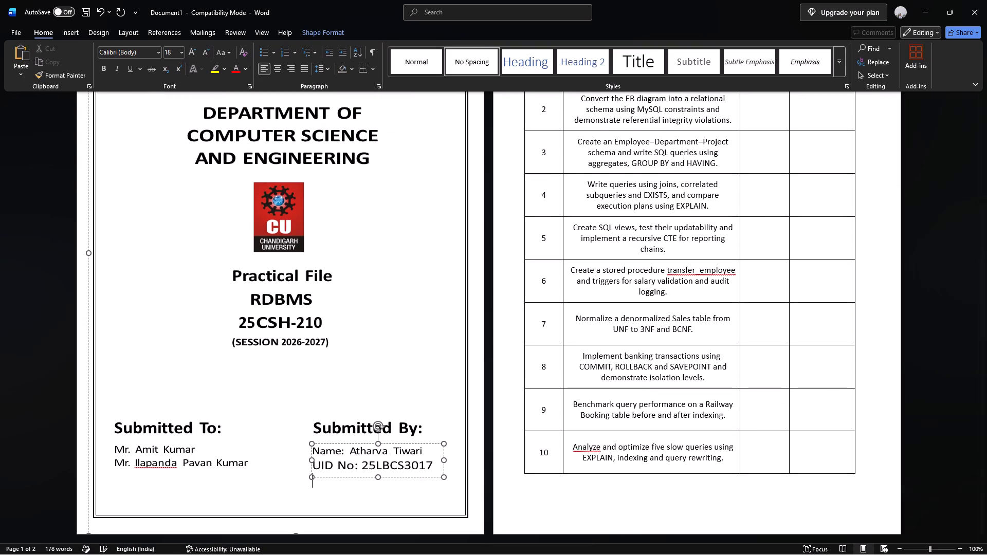
key(ctrl+v)
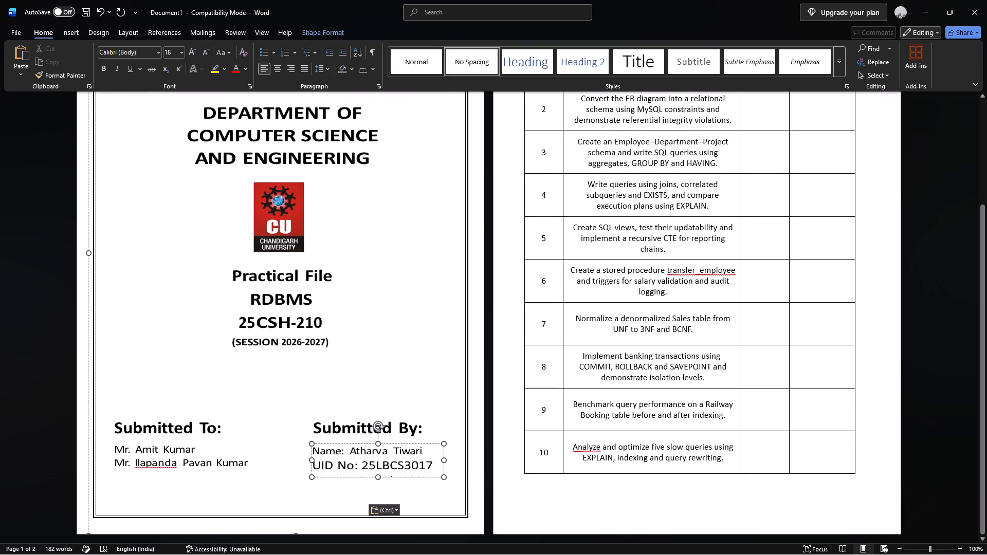
drag(378, 478, 380, 498)
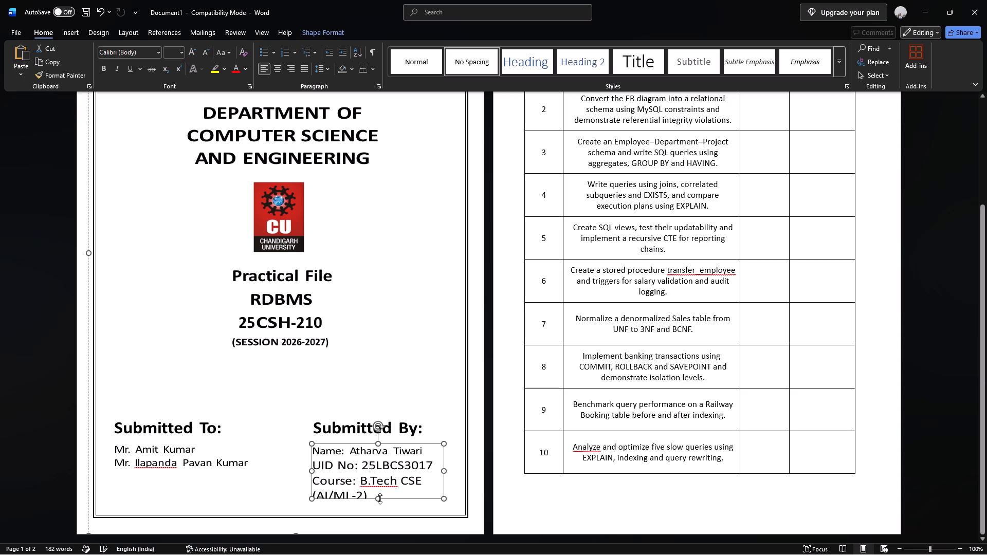
Enlarge the Name text box downward so the whole course entry fits inside it.
drag(378, 500, 379, 509)
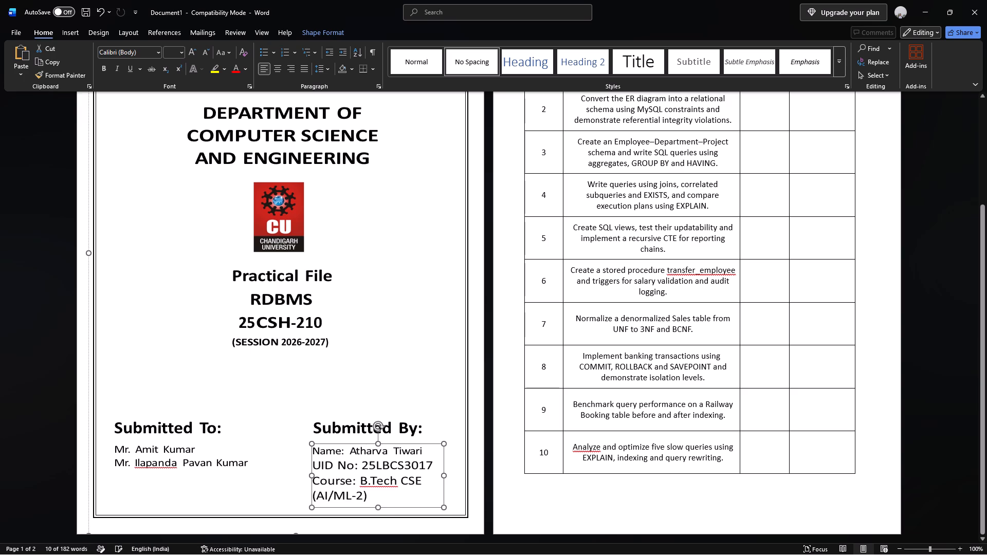
drag(371, 499, 320, 470)
Move the empty leftover text box off the student details, out past the cover page's left edge.
click(350, 482)
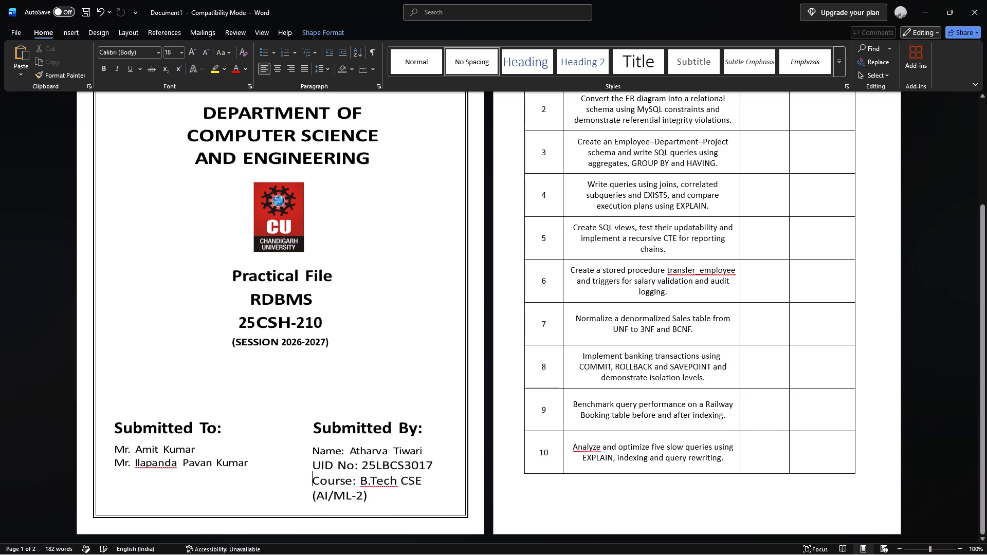
click(368, 497)
drag(389, 492, 394, 499)
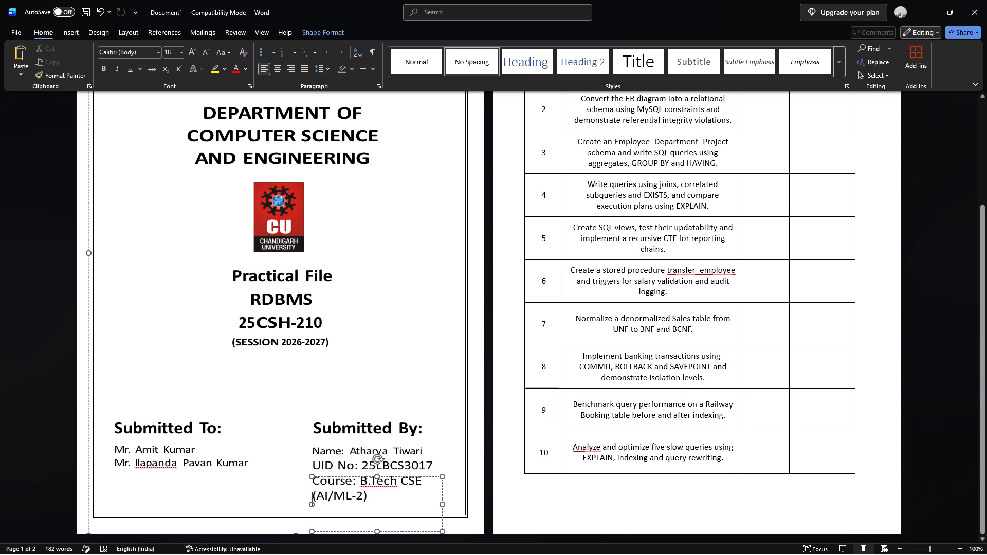
drag(394, 499, 406, 516)
drag(416, 478, 401, 350)
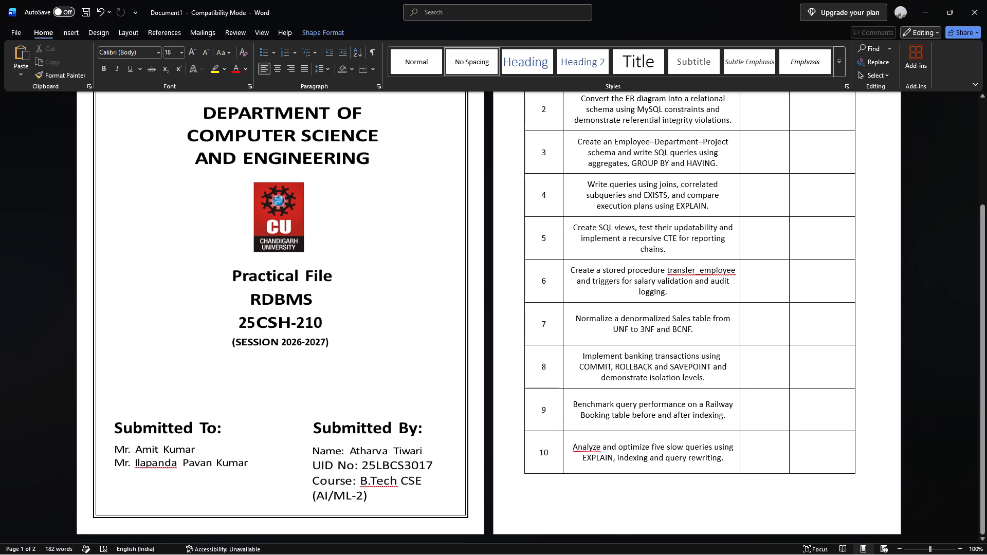
drag(401, 350, 399, 271)
drag(391, 268, 18, 396)
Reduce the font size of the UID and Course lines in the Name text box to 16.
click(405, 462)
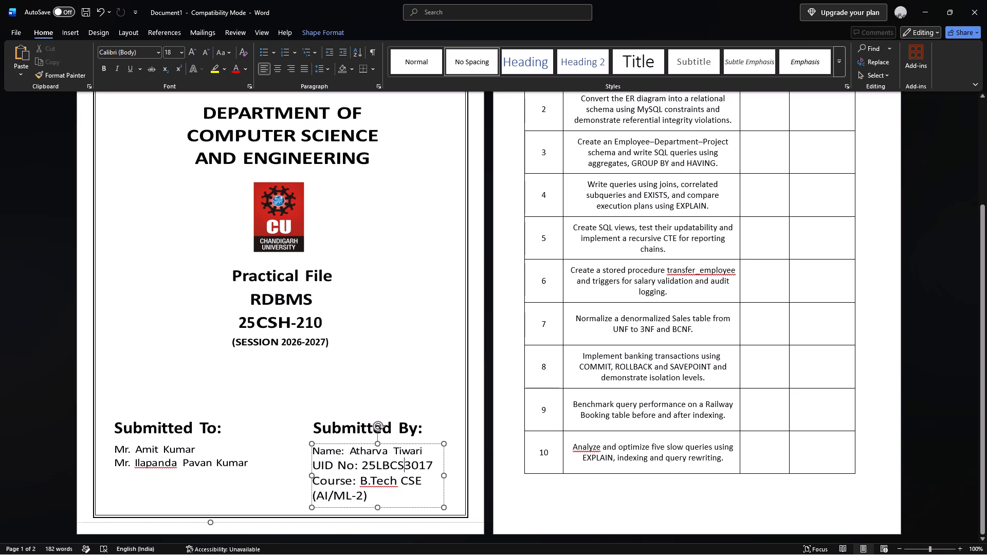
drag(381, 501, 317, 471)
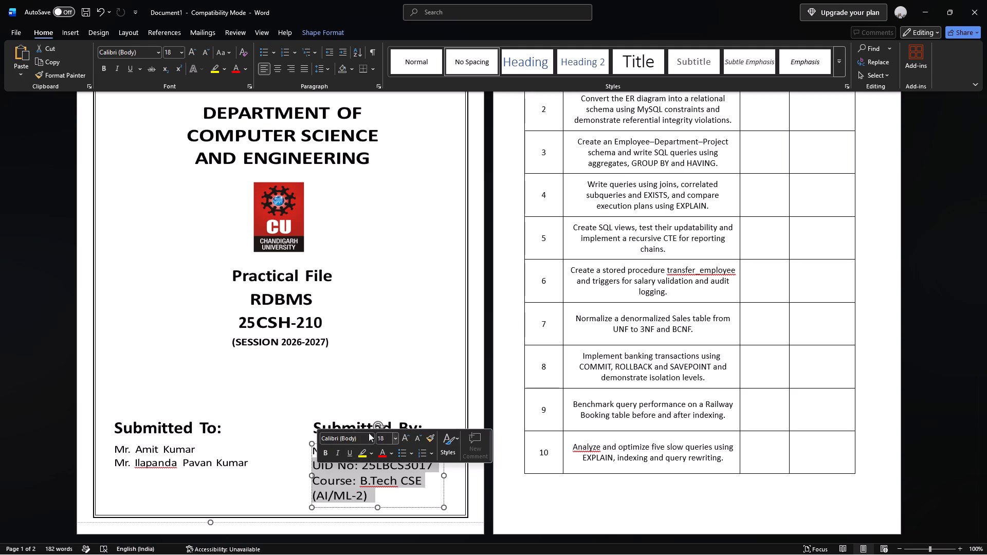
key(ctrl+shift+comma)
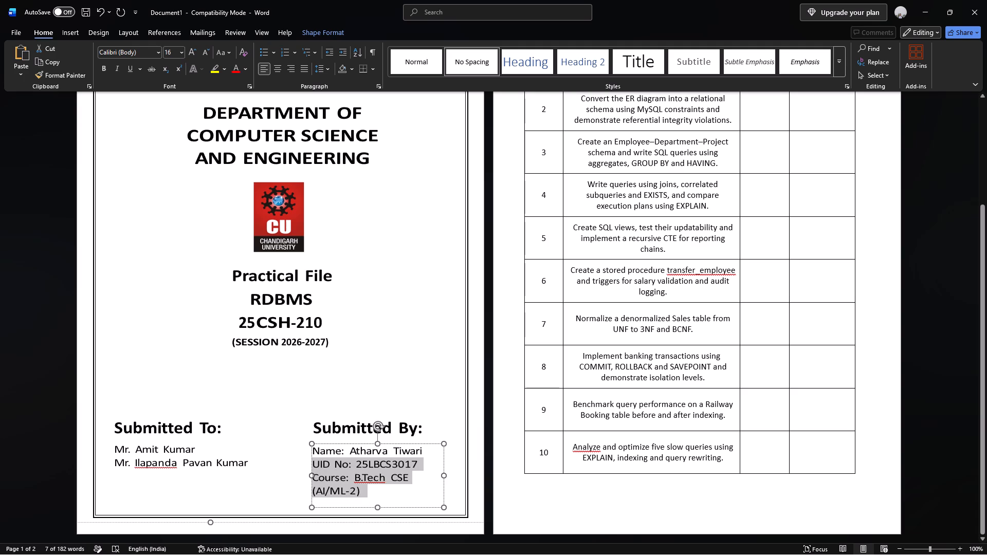
Apply the No Spacing style to the name, UID and course lines and set their font size to 16.
click(366, 465)
drag(369, 492, 318, 455)
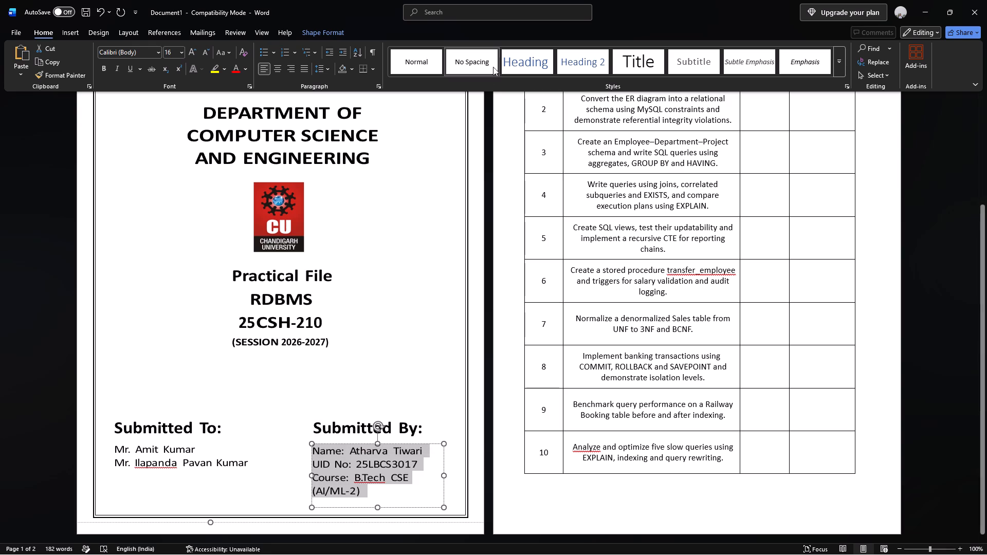
click(479, 63)
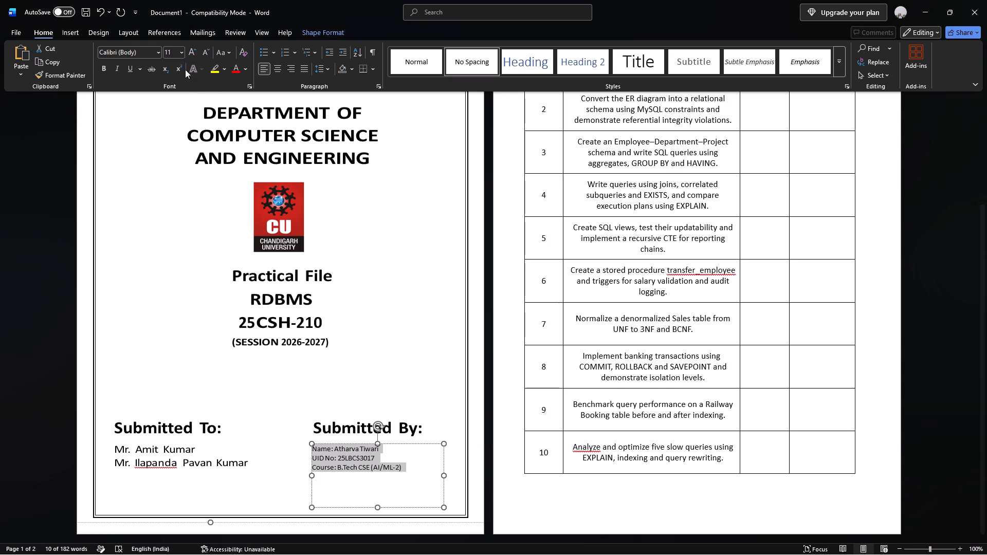
click(184, 53)
click(175, 139)
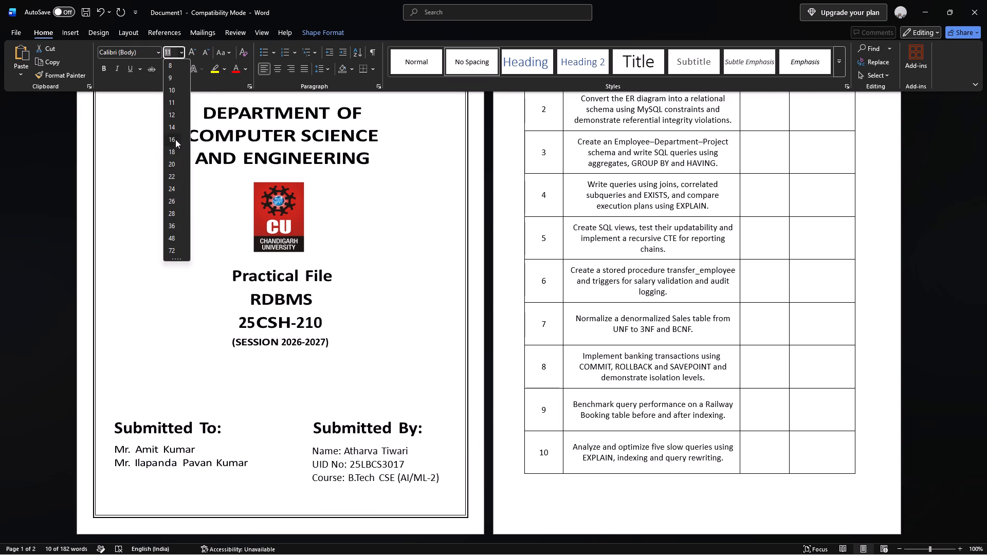
Move the student details text box slightly upward, closer to the "Submitted By:" heading.
click(403, 443)
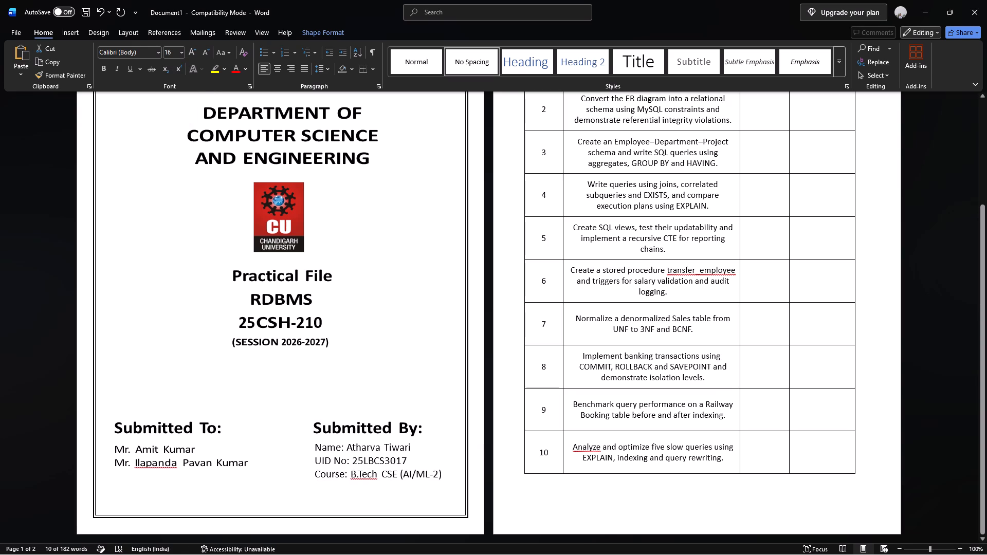
click(397, 340)
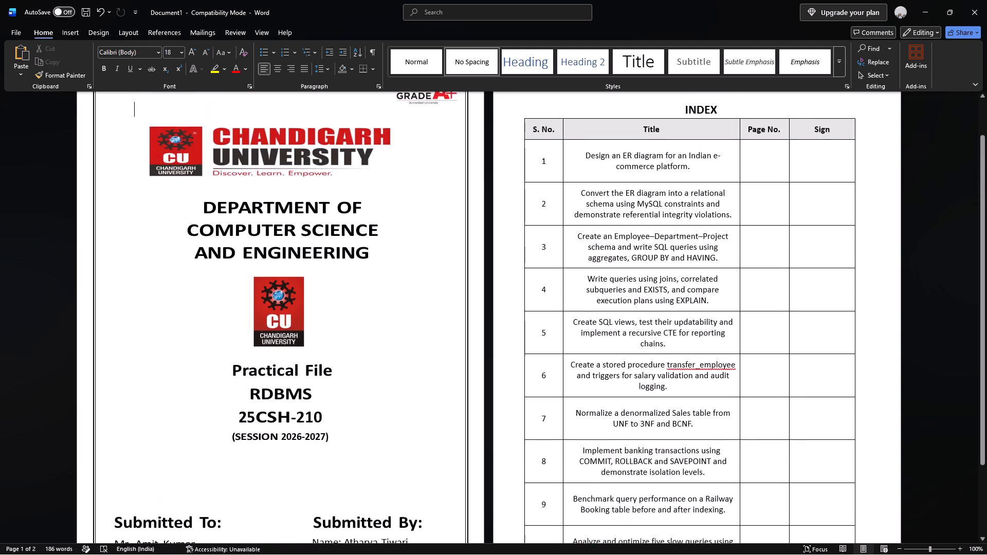
Change the UID label in the student details to "UID No. :".
scroll(388, 350, down, 2)
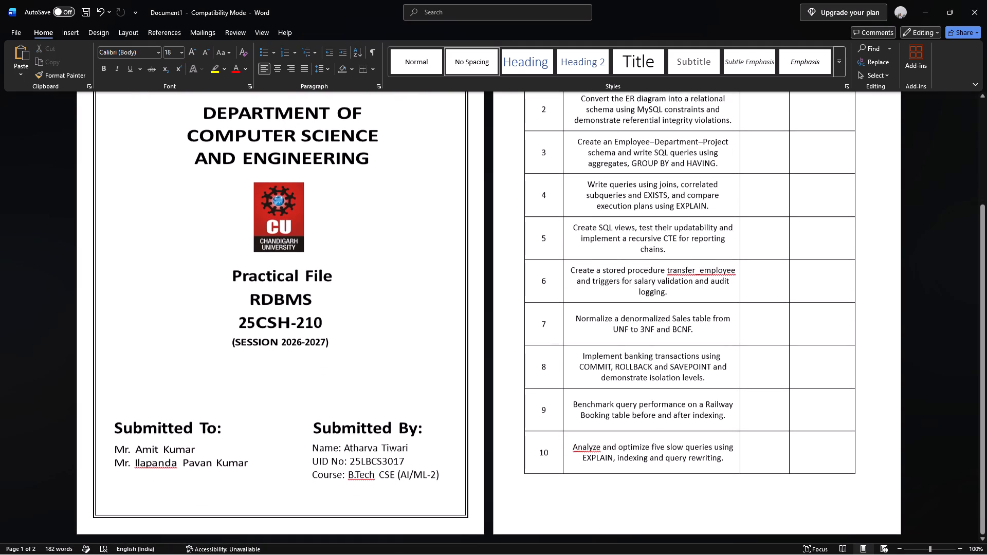
scroll(320, 309, up, 1)
scroll(321, 309, down, 1)
scroll(327, 291, up, 1)
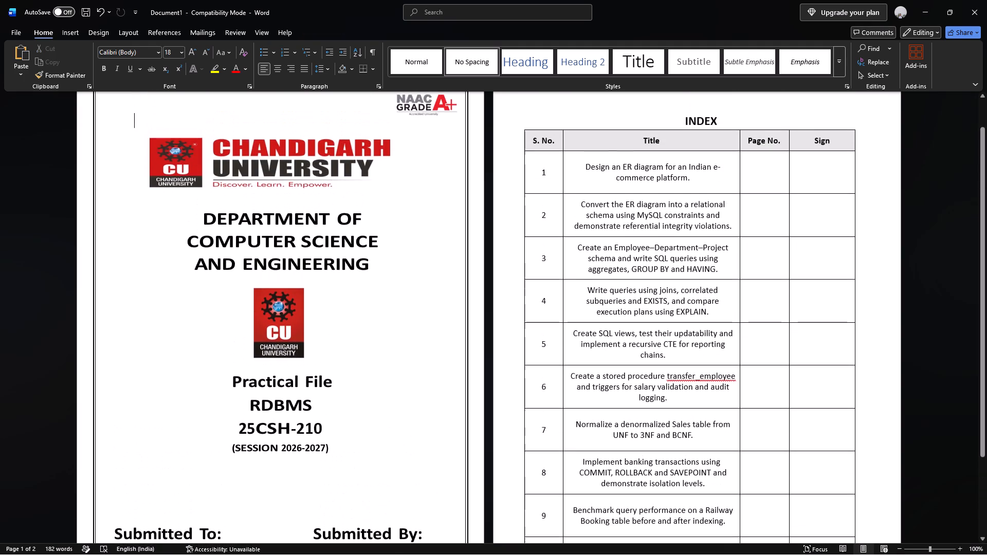
scroll(328, 291, down, 1)
click(341, 466)
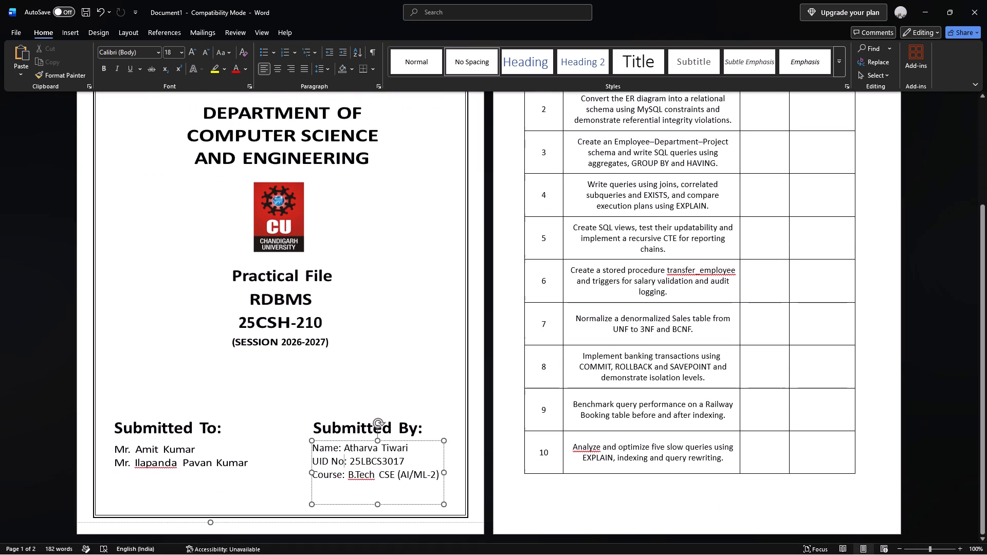
click(341, 465)
key(period)
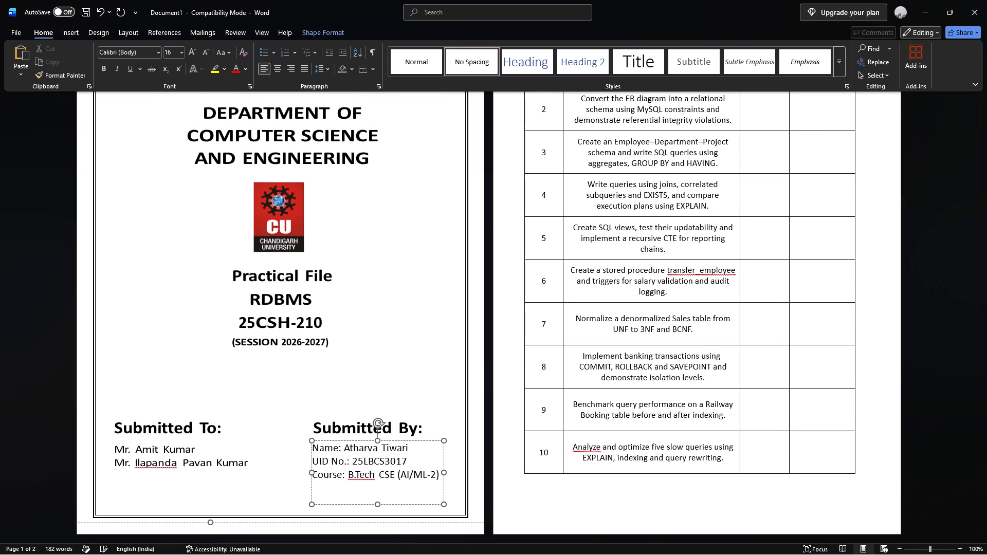
key(space)
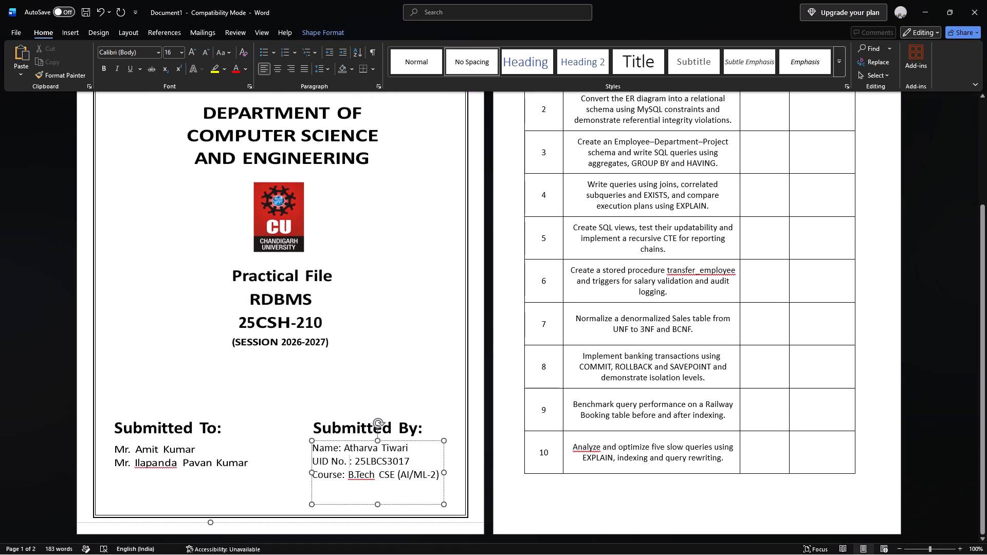
Add a space before the colon in the student details' Name label.
click(337, 447)
key(space)
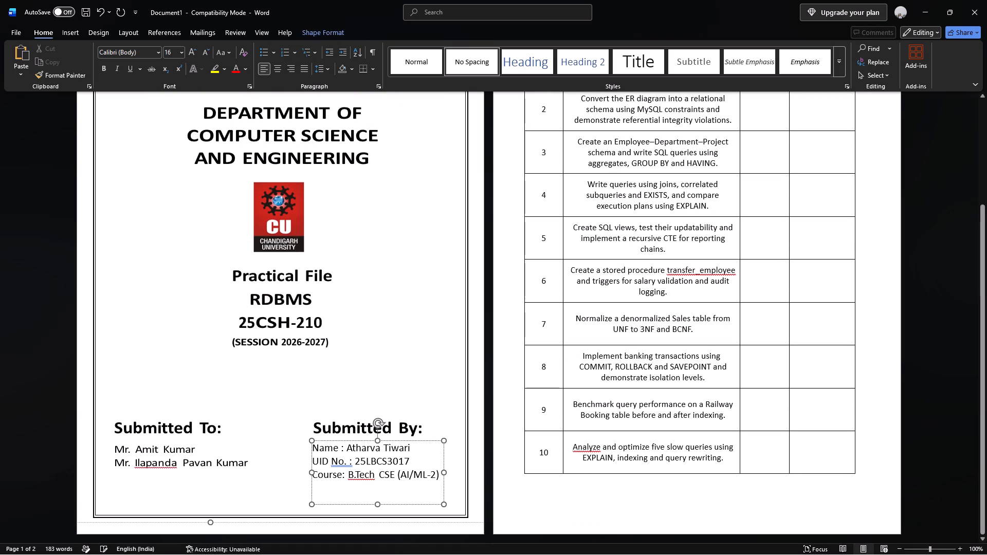
Accept the grammar suggestion "No.:" for the UID label.
right_click(343, 466)
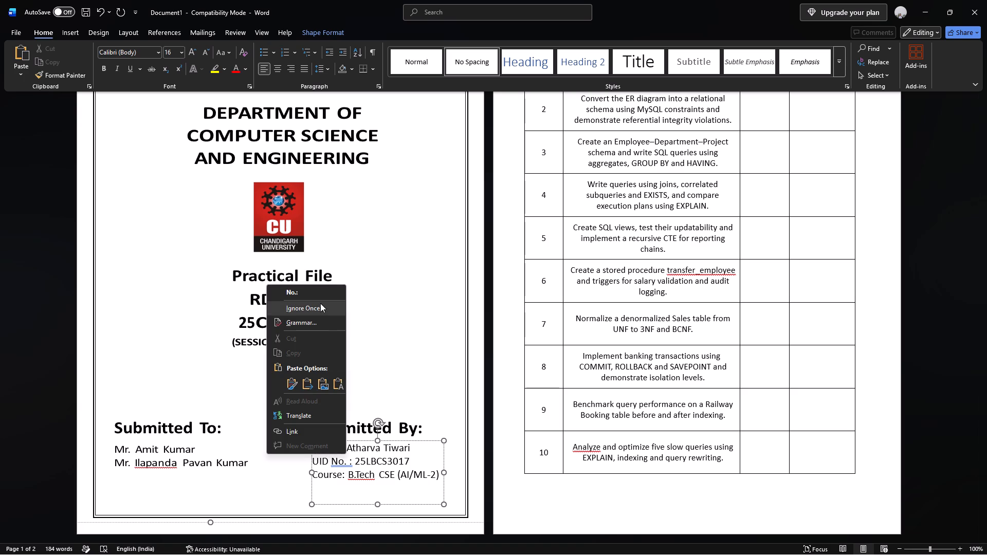
click(320, 297)
Remove the space before the colon in the student details' Name label.
click(342, 449)
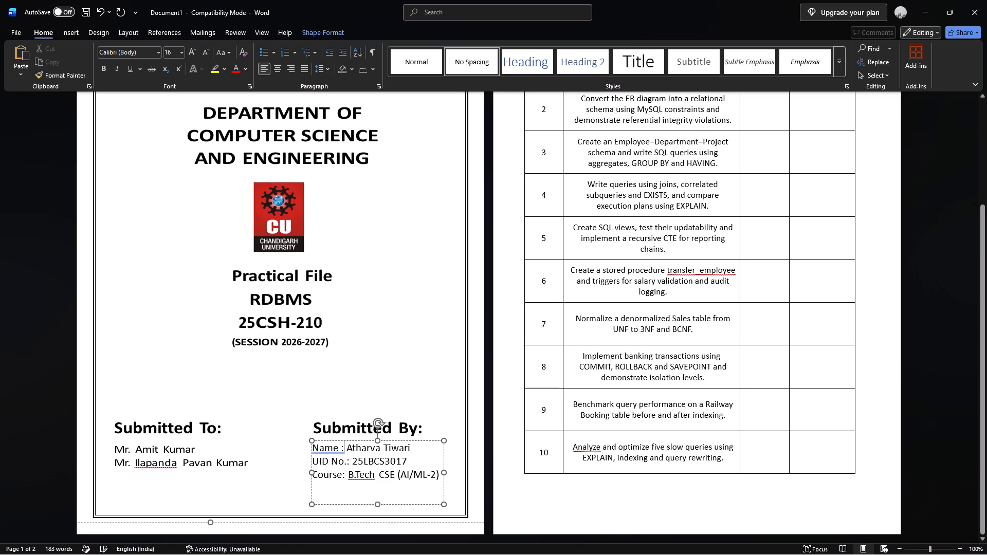
click(340, 447)
key(BackSpace)
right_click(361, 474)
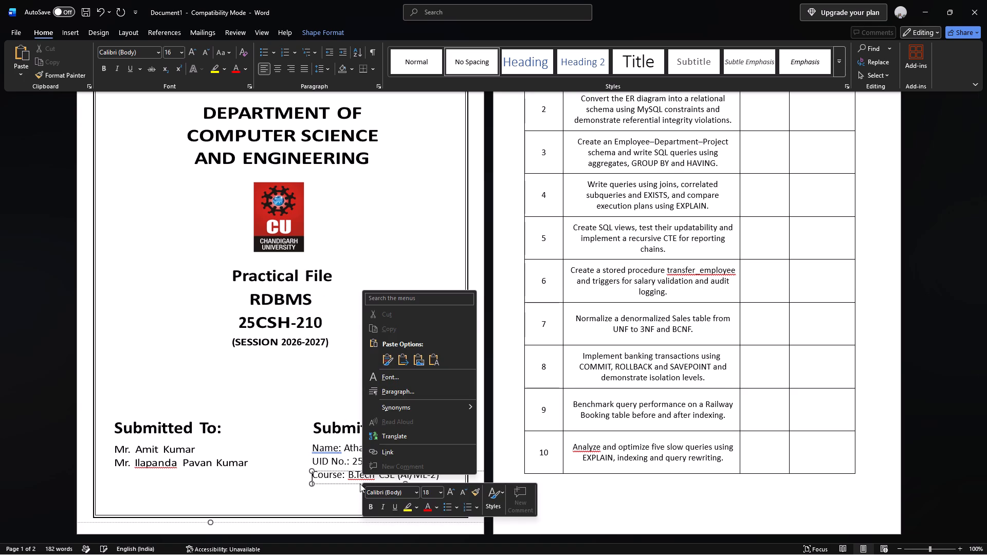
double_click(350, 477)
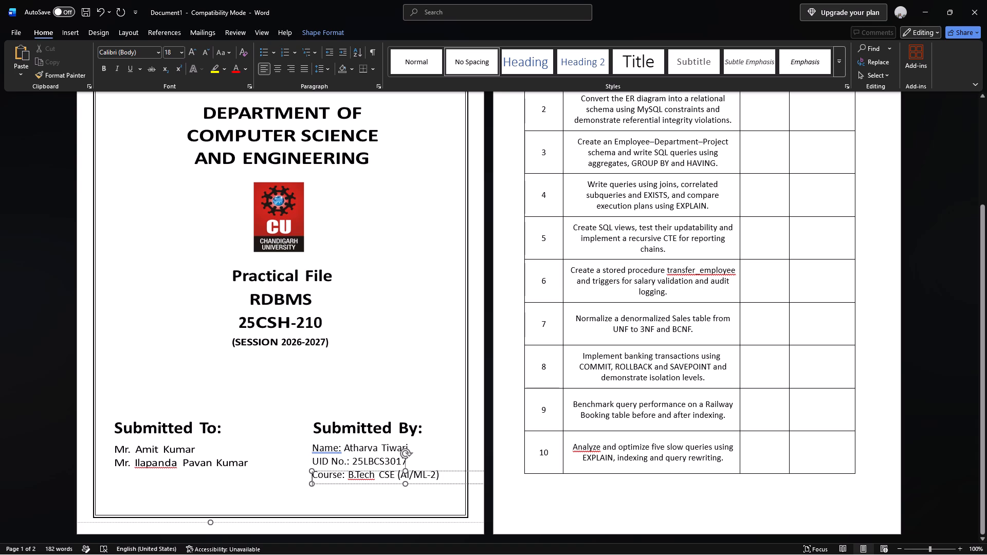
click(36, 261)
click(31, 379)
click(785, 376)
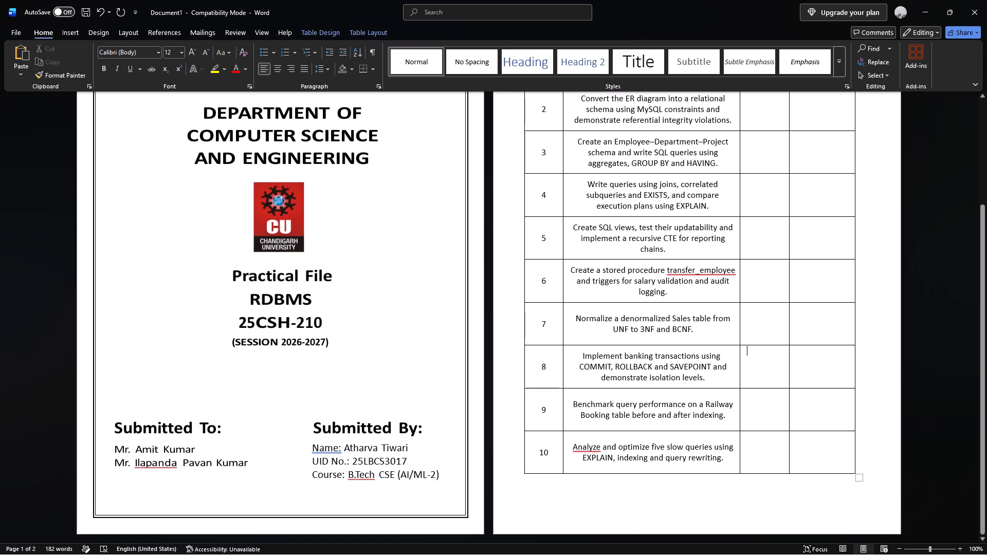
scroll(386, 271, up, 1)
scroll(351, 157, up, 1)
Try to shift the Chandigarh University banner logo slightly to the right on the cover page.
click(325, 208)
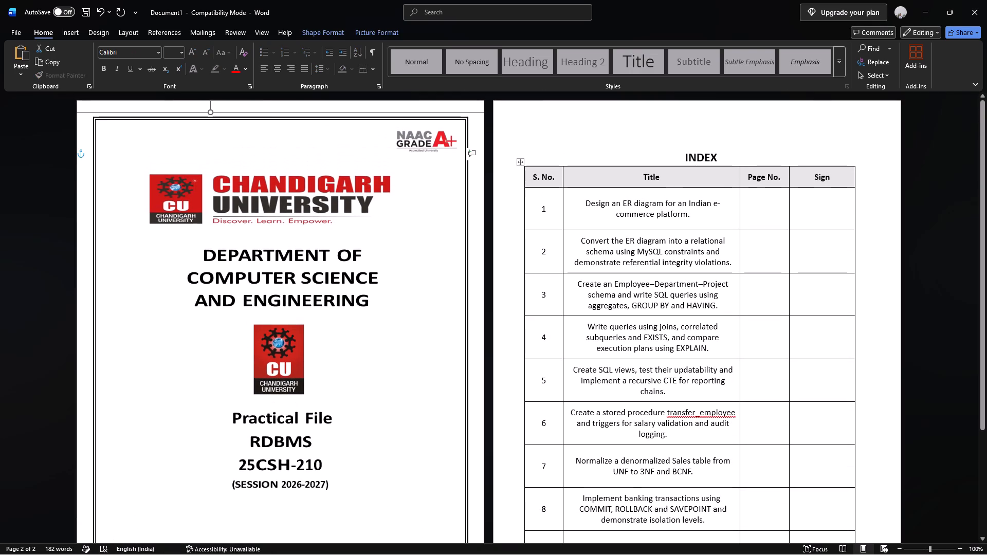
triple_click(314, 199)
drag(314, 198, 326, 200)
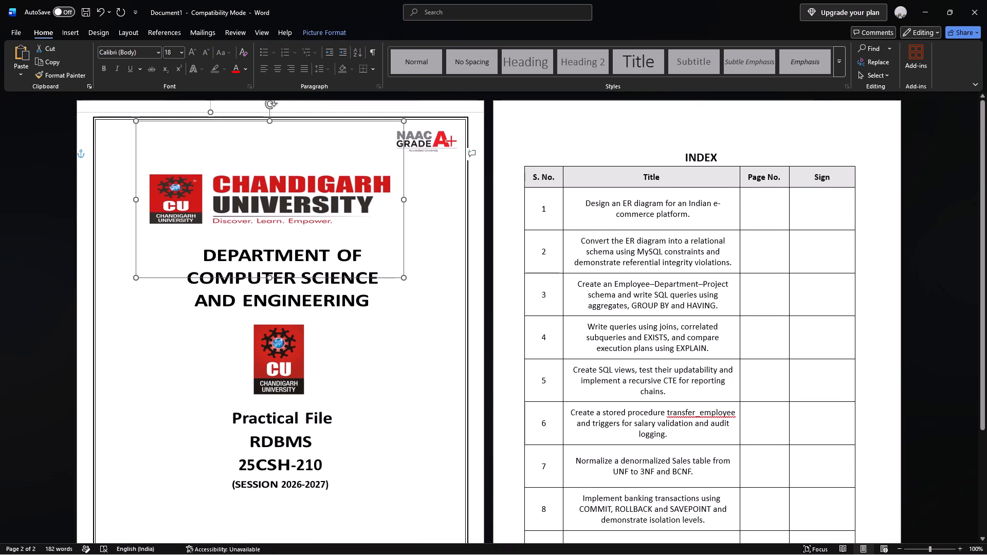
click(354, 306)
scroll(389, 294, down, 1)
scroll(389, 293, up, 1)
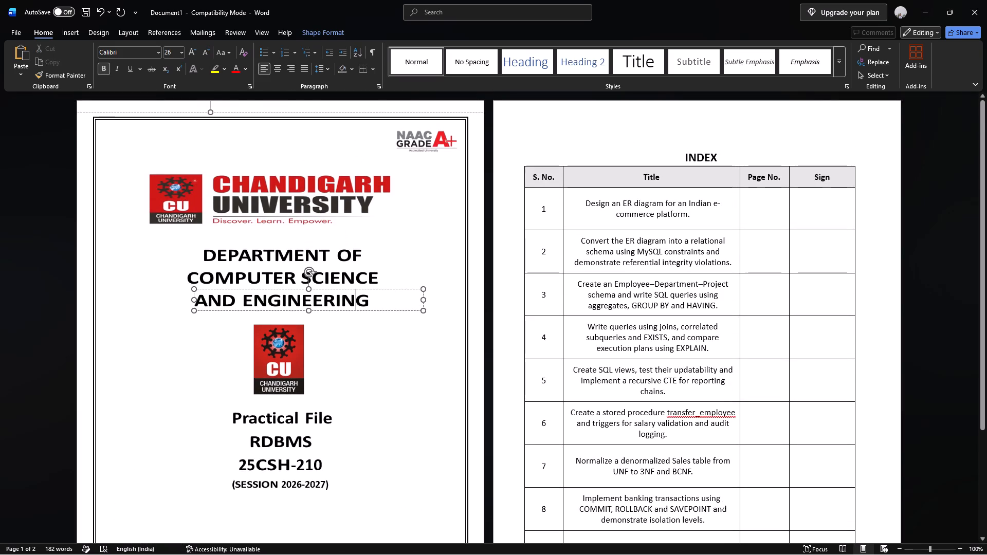
Move the NAAC Grade A+ logo slightly to the right, closer to the cover page's border.
click(311, 206)
click(426, 137)
click(429, 137)
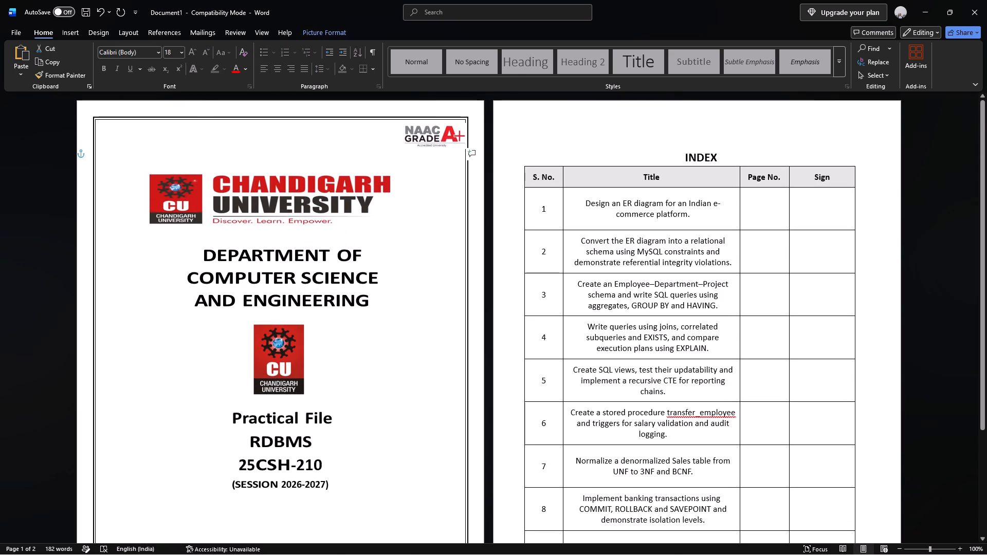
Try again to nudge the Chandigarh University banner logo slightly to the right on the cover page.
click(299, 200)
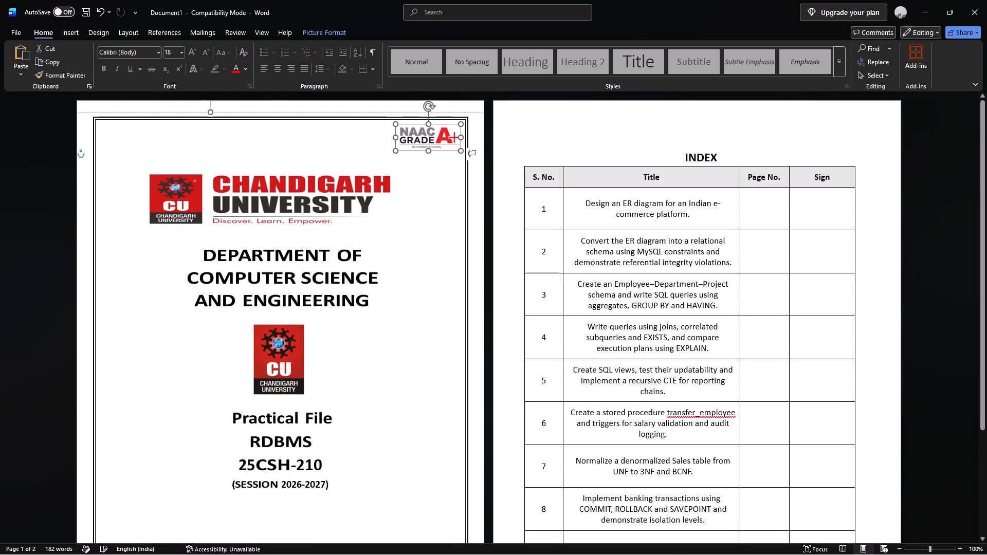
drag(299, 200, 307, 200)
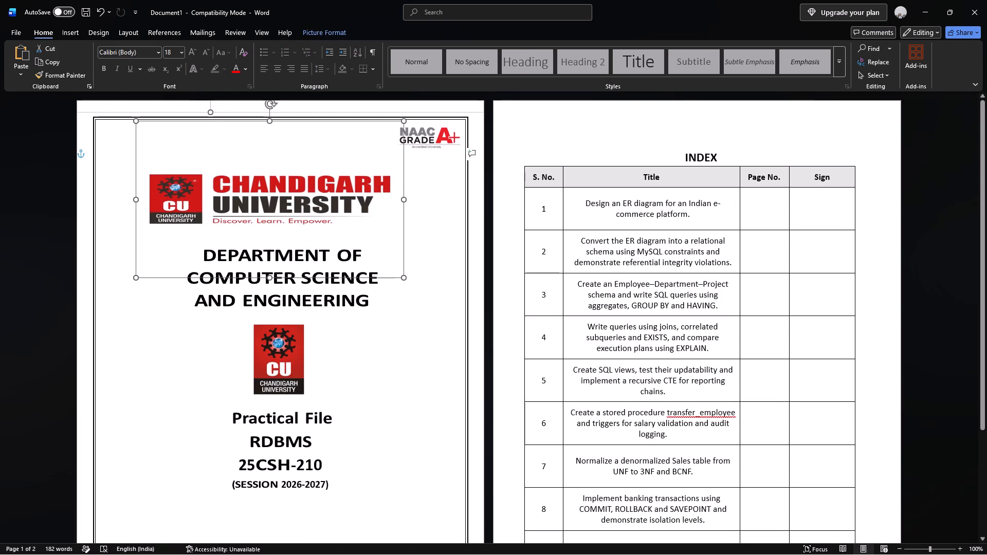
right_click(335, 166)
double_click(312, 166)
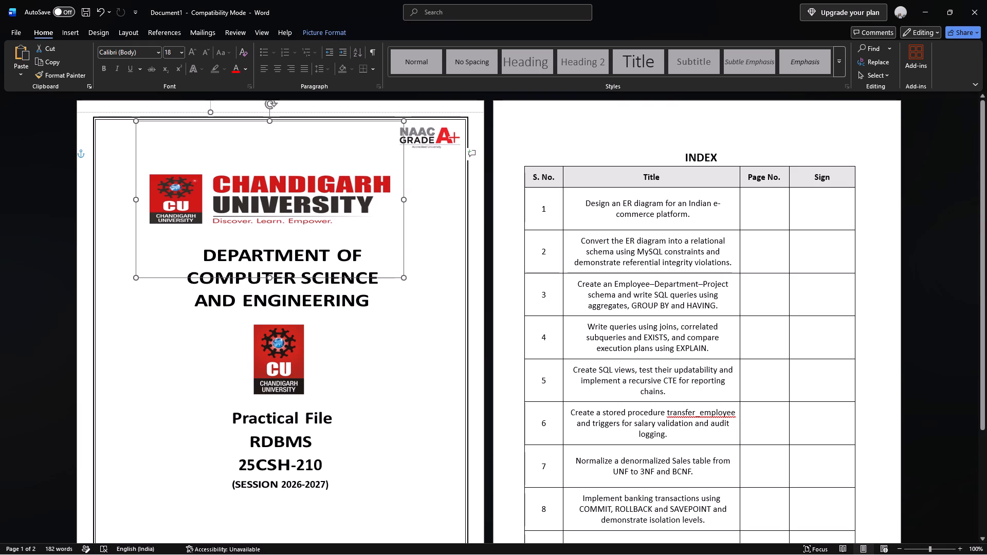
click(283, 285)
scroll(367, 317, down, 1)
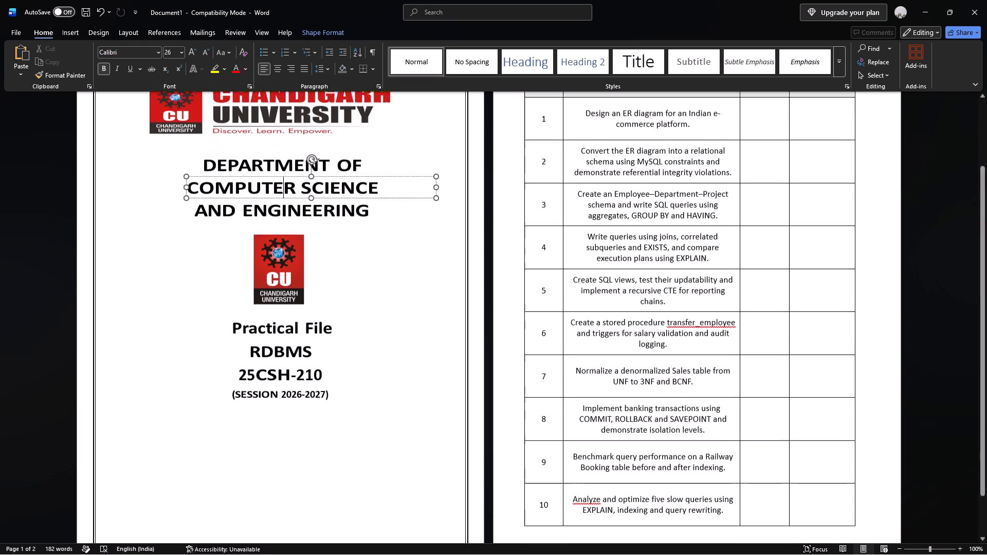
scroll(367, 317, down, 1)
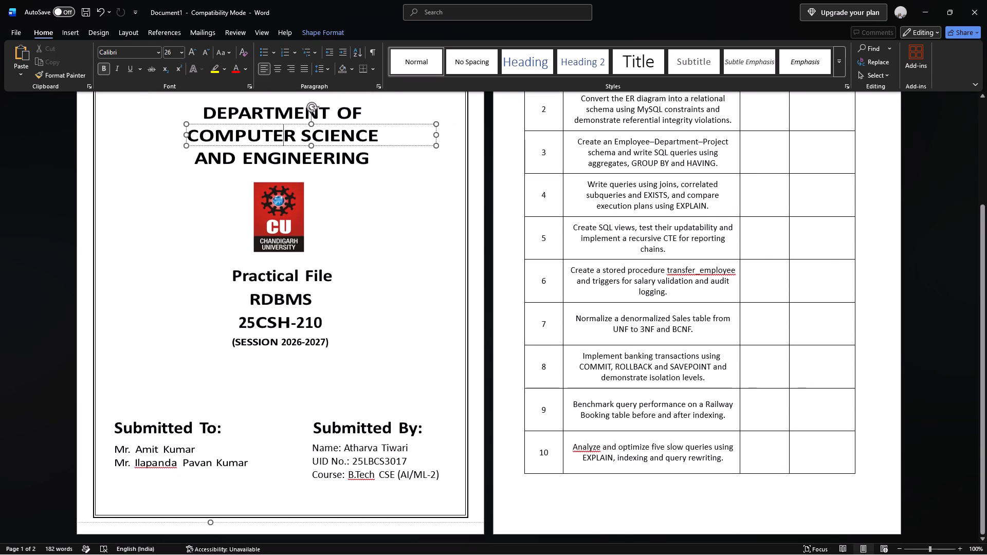
Replace the underscore in "transfer_employee" with a space in row 6 of the index table.
scroll(805, 308, up, 1)
click(698, 373)
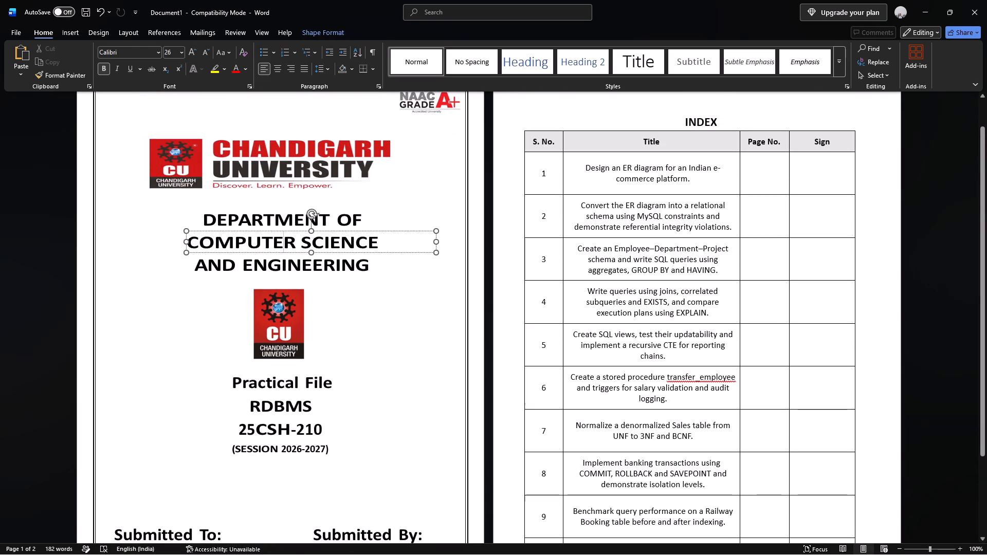
key(BackSpace)
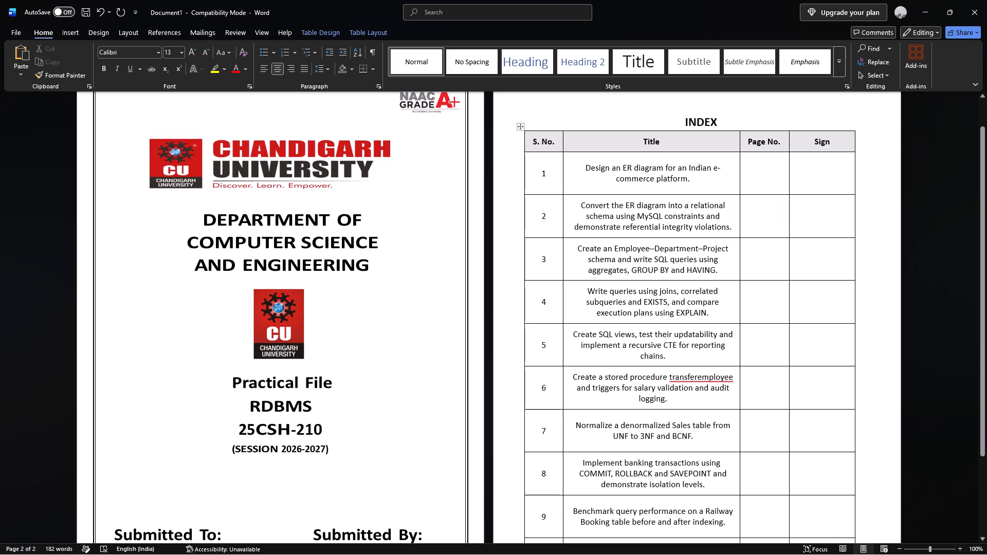
key(space)
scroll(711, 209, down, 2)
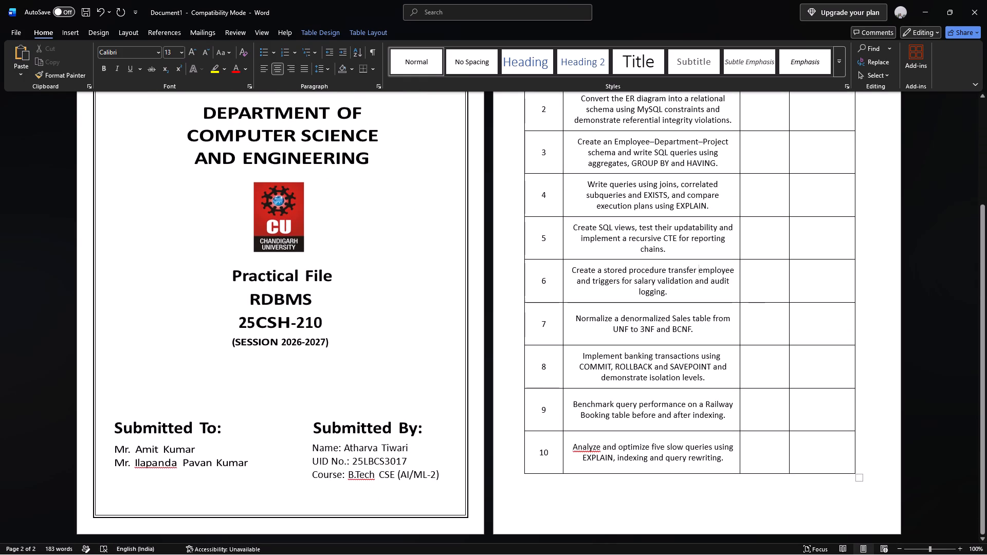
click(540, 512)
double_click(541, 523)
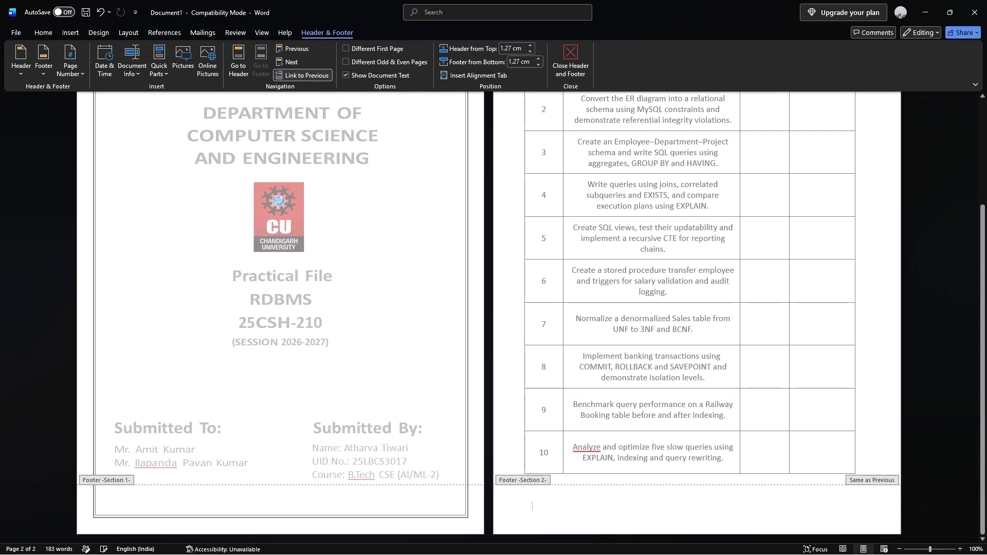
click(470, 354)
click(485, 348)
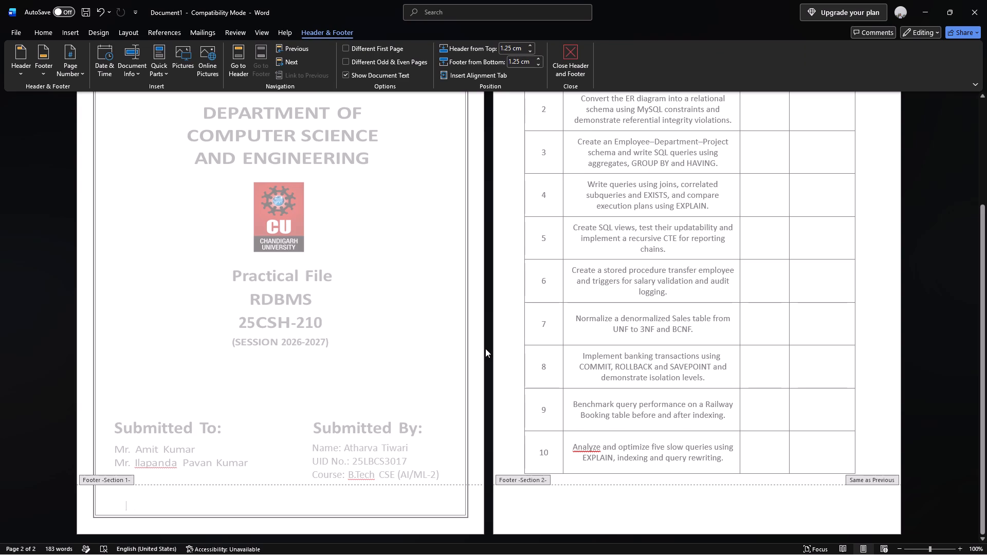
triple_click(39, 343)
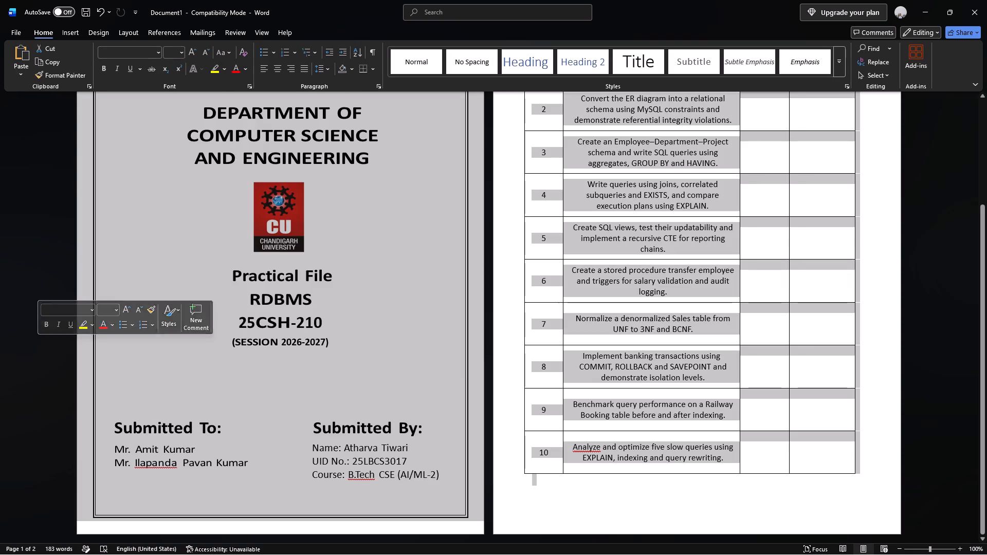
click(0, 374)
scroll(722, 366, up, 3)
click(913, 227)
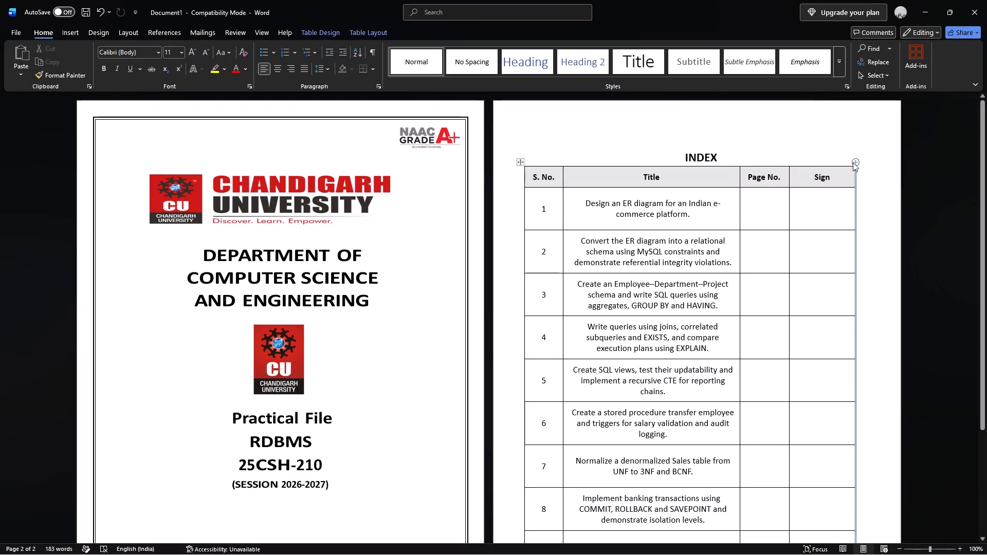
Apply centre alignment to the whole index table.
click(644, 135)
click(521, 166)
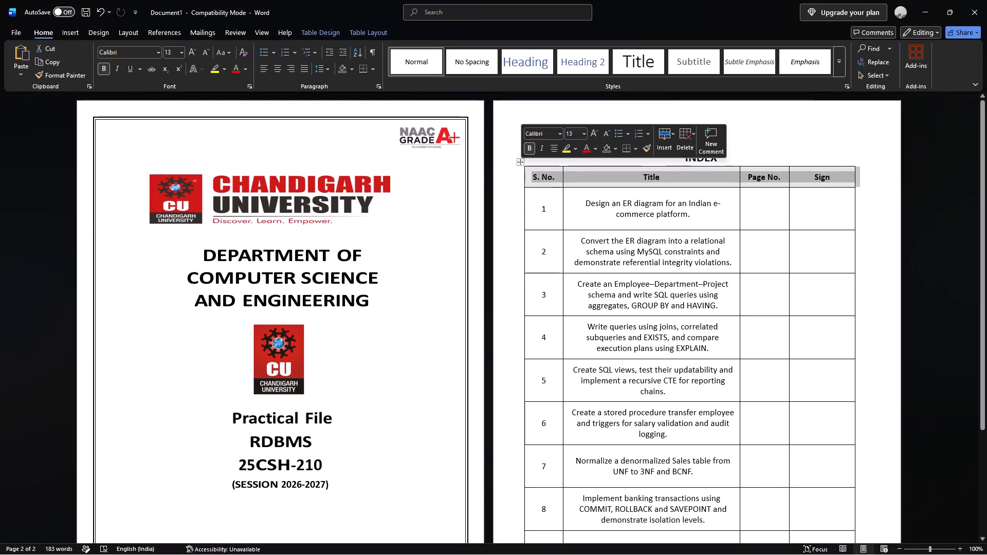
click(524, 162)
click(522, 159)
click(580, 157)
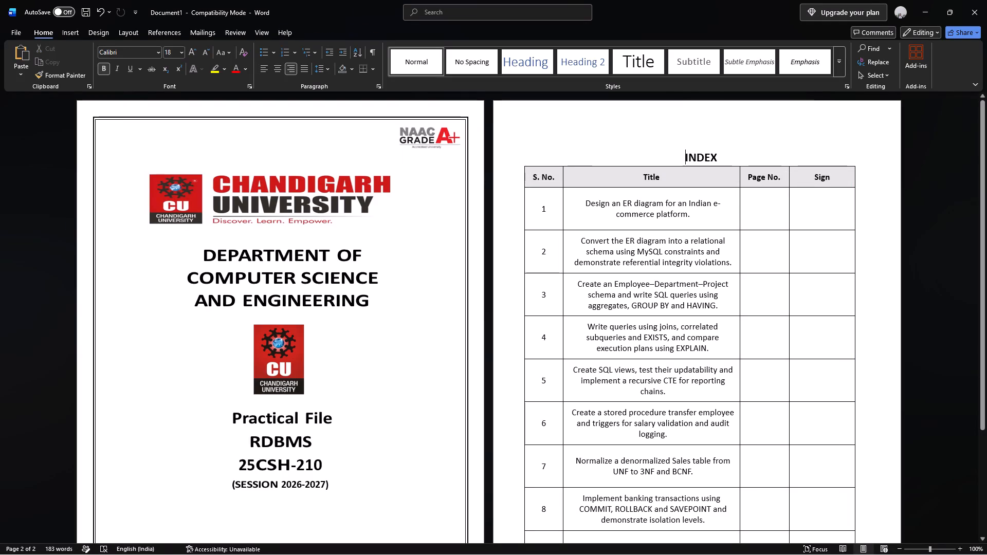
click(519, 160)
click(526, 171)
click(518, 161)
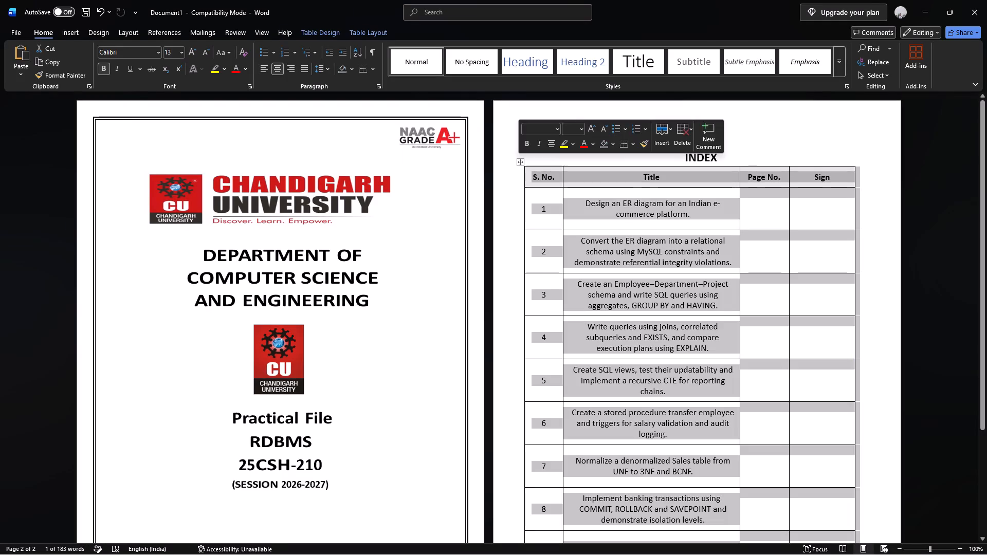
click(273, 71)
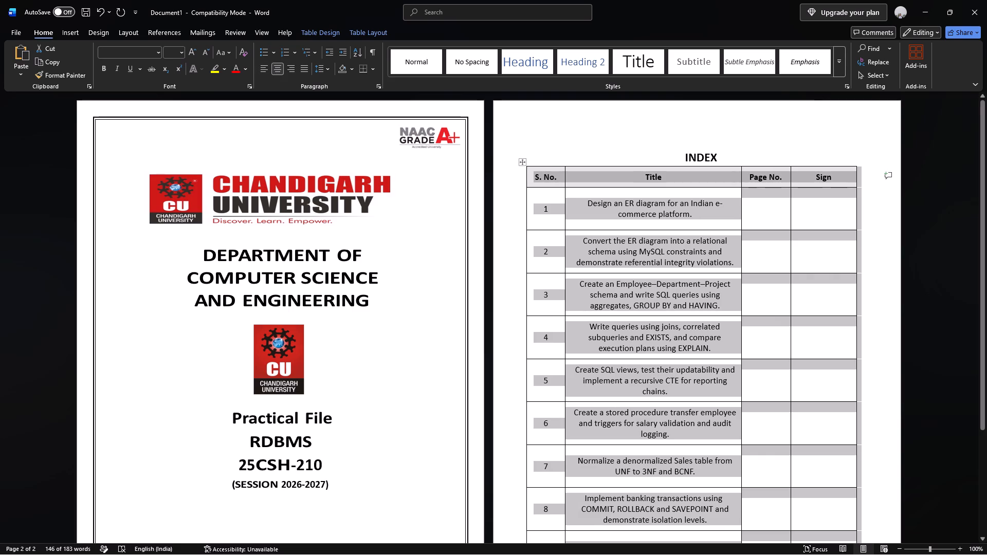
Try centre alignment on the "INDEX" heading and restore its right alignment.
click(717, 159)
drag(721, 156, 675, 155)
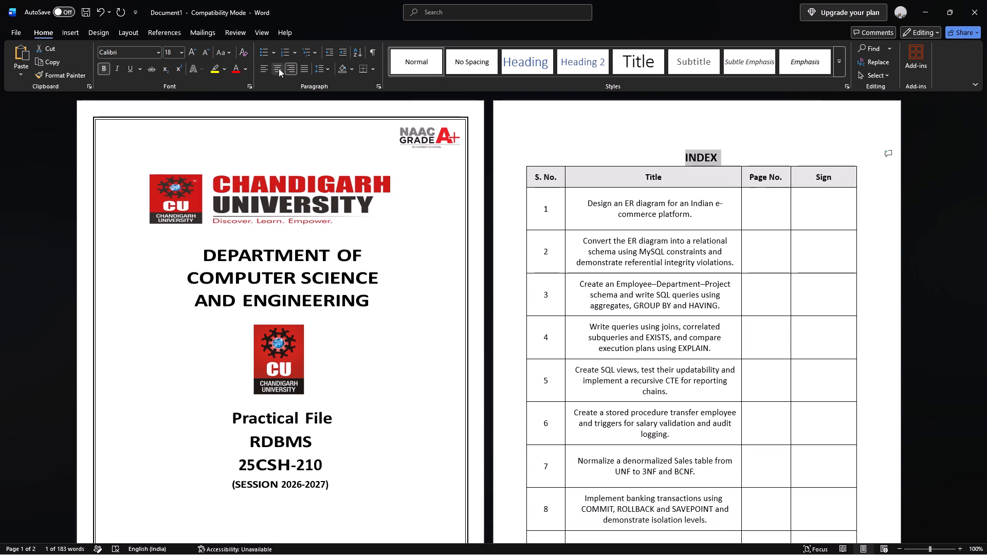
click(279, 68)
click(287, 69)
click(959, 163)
Apply right alignment to the whole index table beneath the "INDEX" heading.
scroll(943, 161, down, 2)
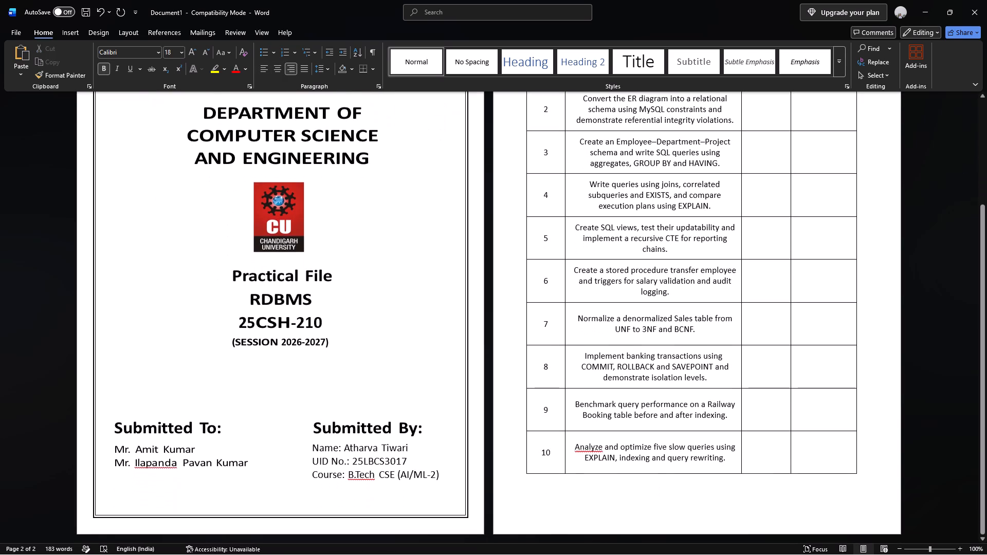
scroll(717, 160, up, 1)
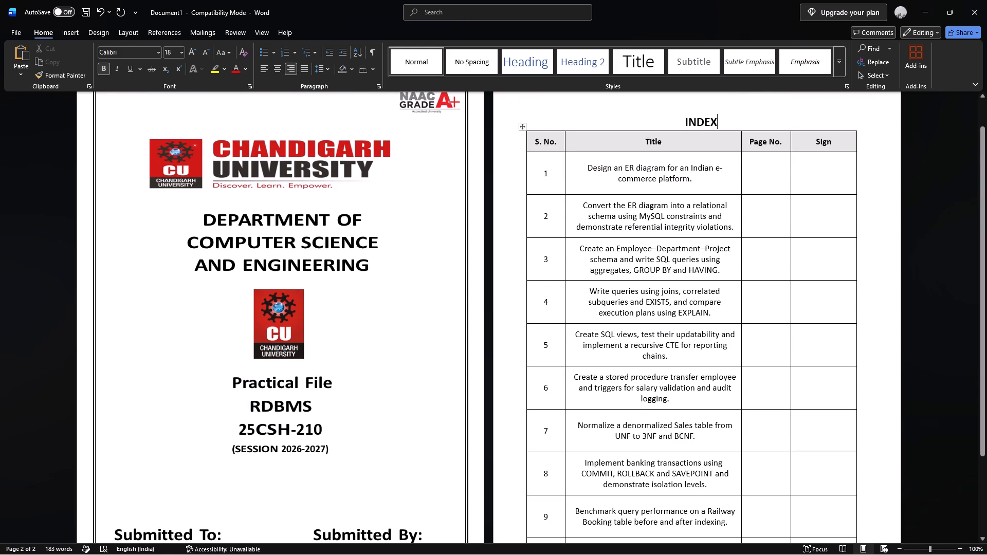
click(522, 122)
click(524, 126)
click(529, 133)
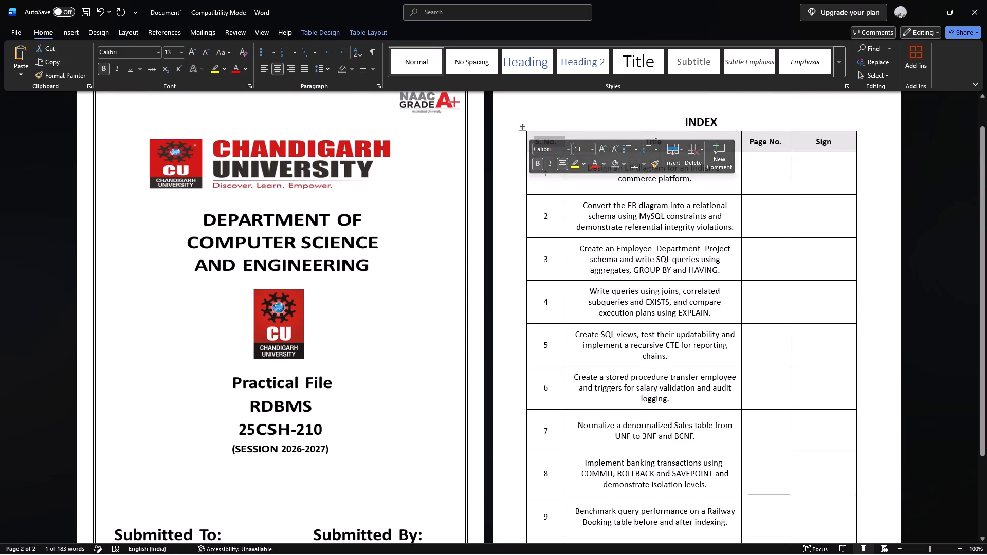
click(523, 125)
click(294, 69)
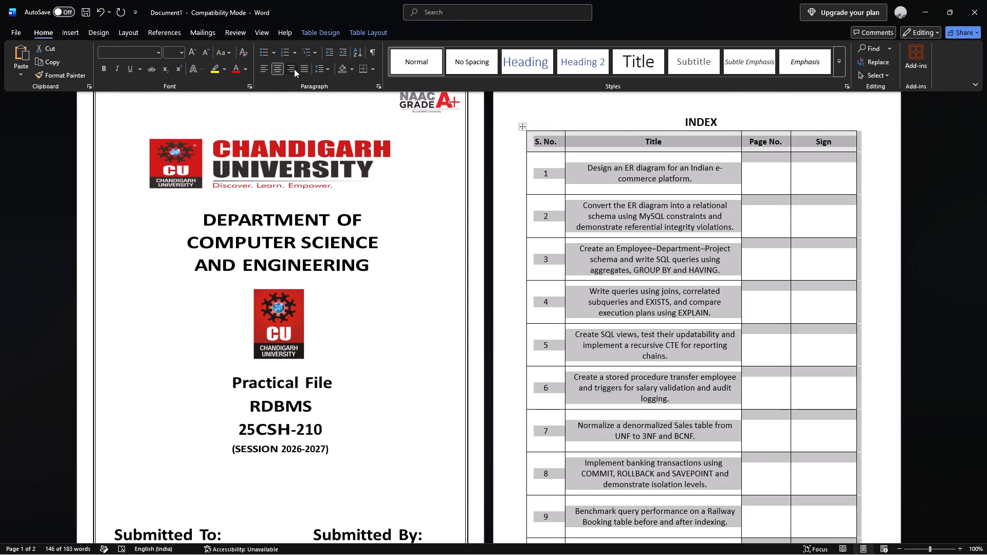
click(300, 68)
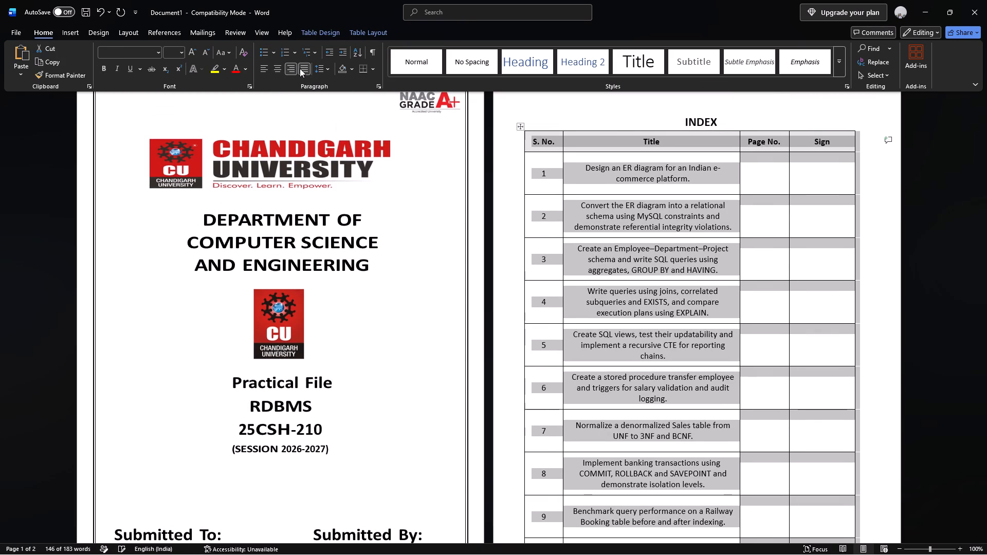
click(290, 68)
click(909, 178)
scroll(924, 176, down, 3)
scroll(321, 357, up, 2)
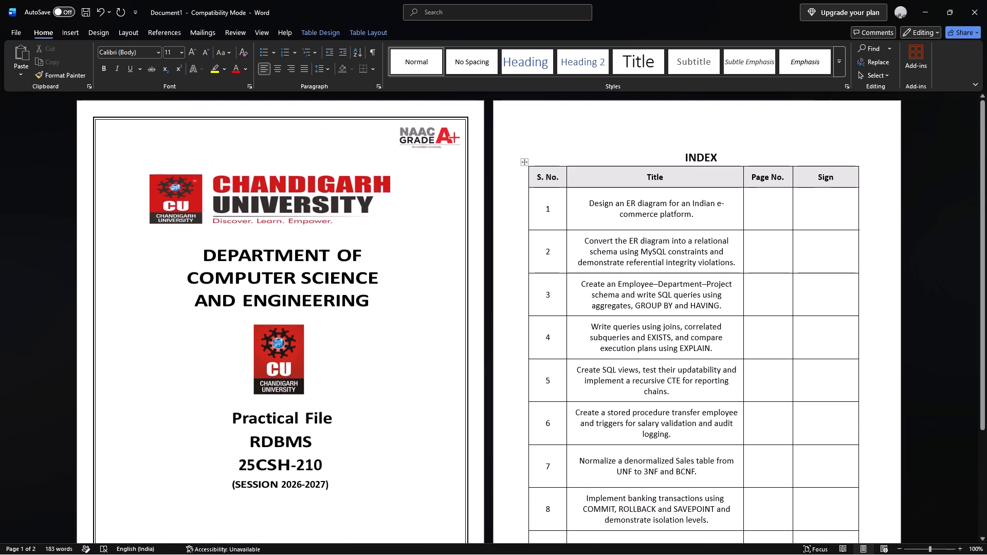
Save a PDF copy of the practical file as INDEX_ATHARVA in the Downloads folder.
key(F12)
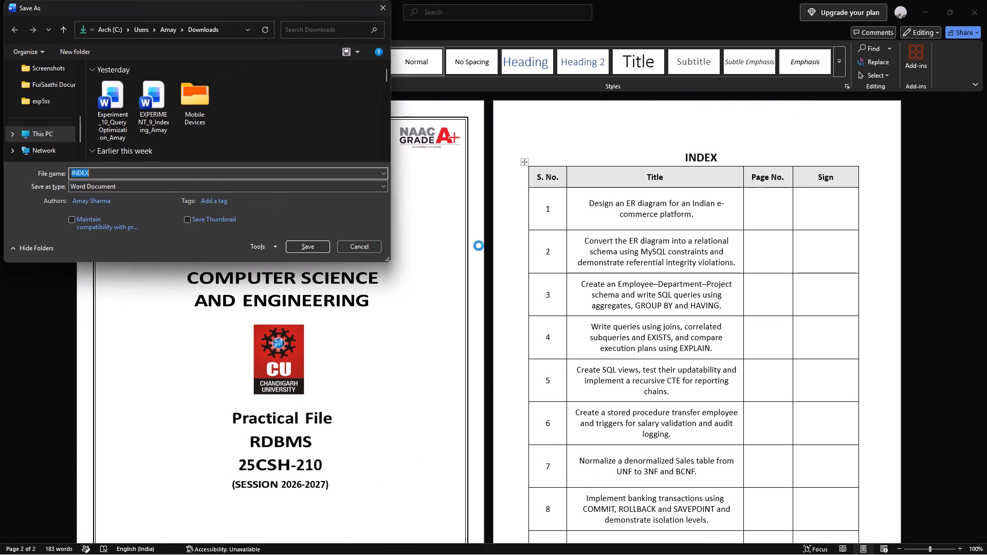
scroll(36, 114, up, 2)
click(58, 143)
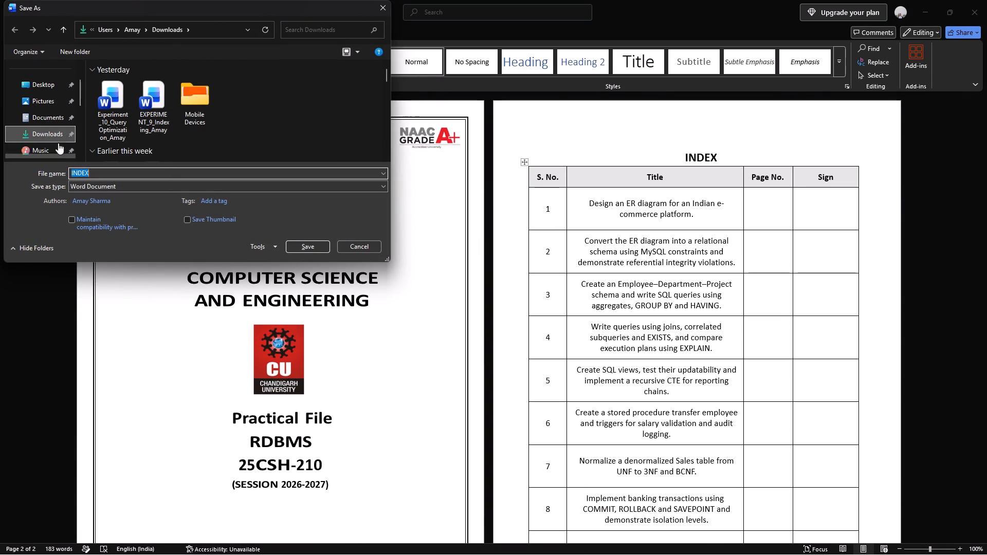
click(104, 185)
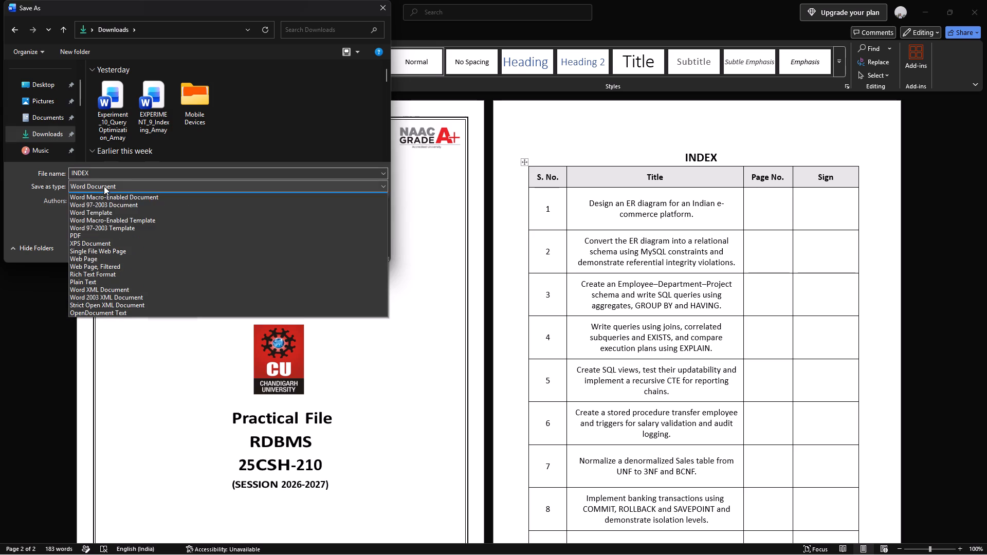
click(104, 239)
double_click(112, 173)
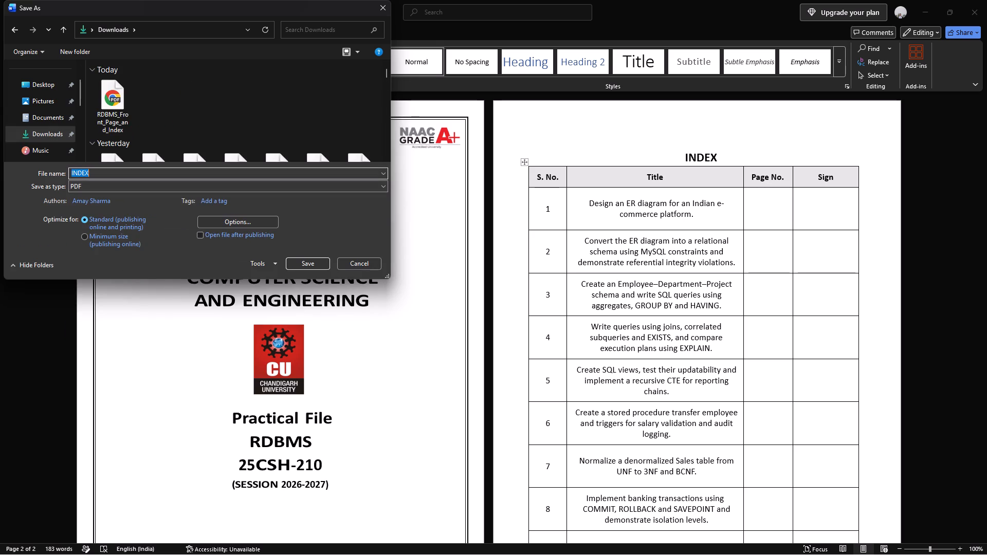
click(112, 172)
text(_a)
key(BackSpace)
text(ATHARVA)
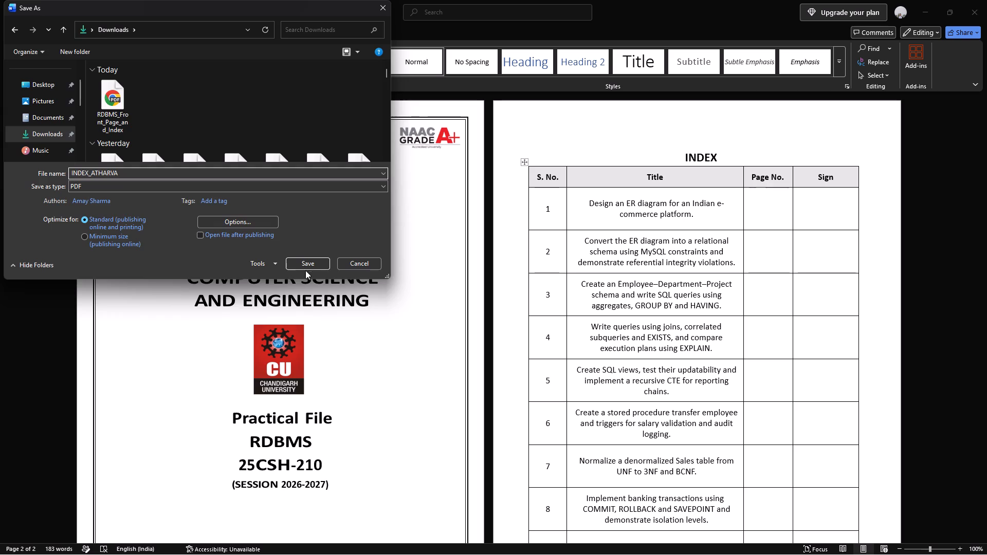
click(309, 266)
Save the practical file as a Word Document in the Downloads folder, reusing the name of the INDEX_ATHARVA PDF.
scroll(415, 286, down, 3)
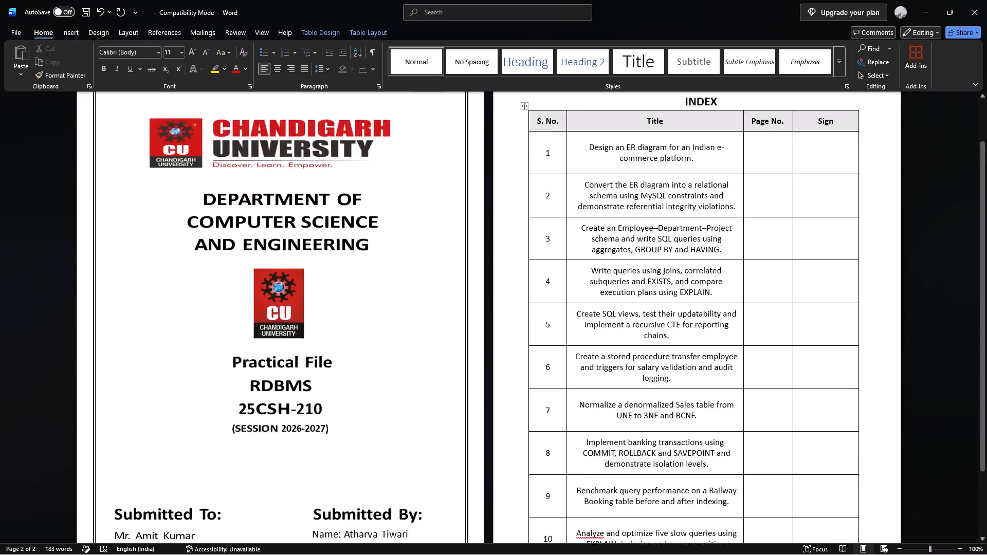
scroll(407, 280, up, 2)
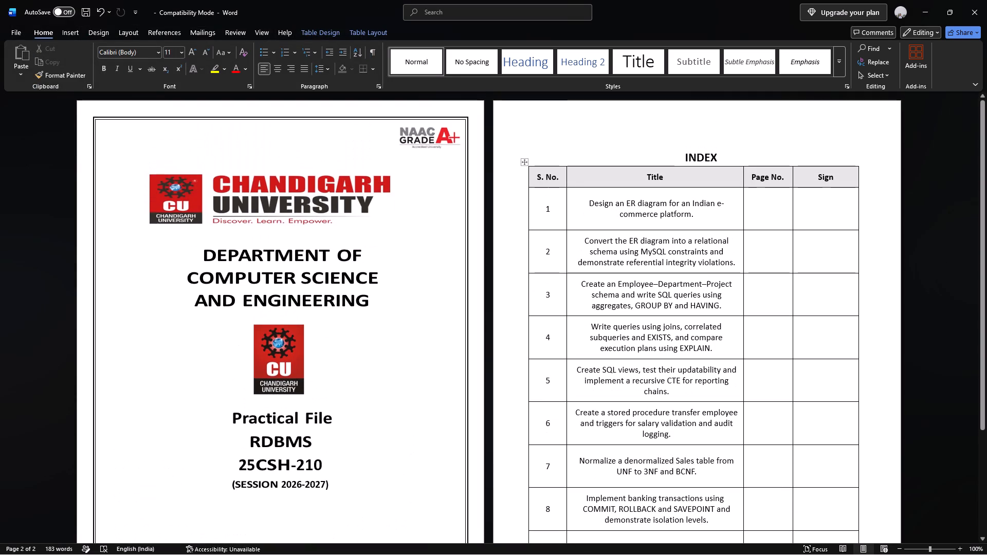
click(15, 36)
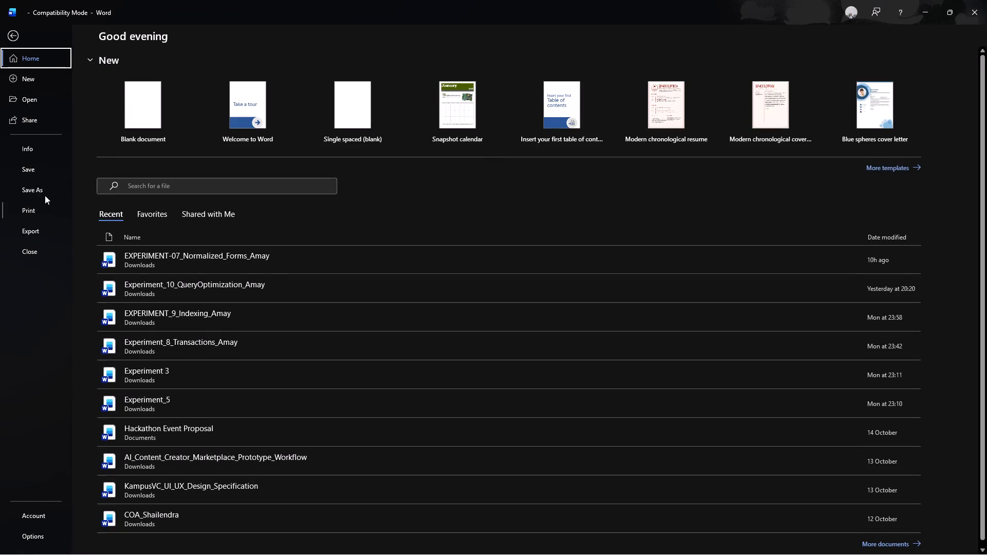
click(40, 191)
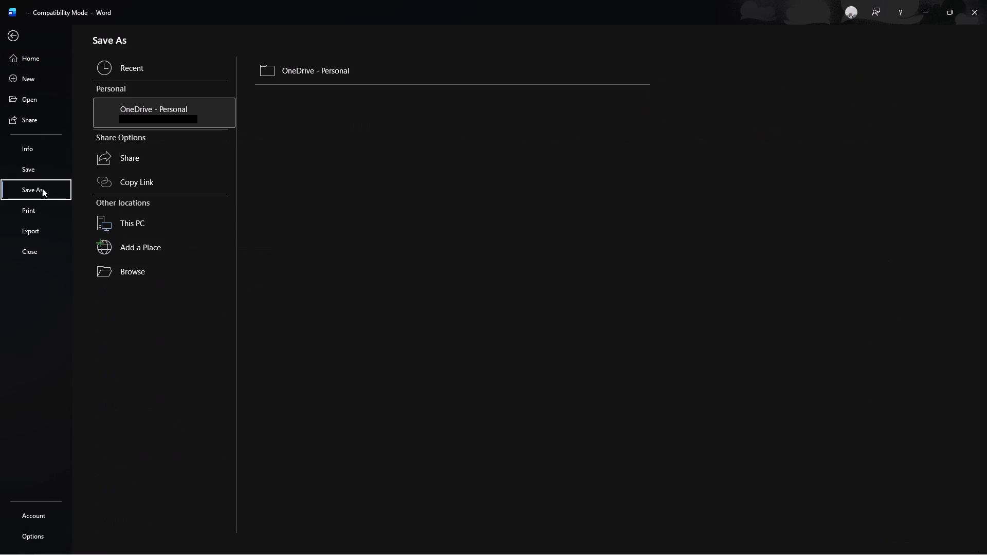
click(144, 226)
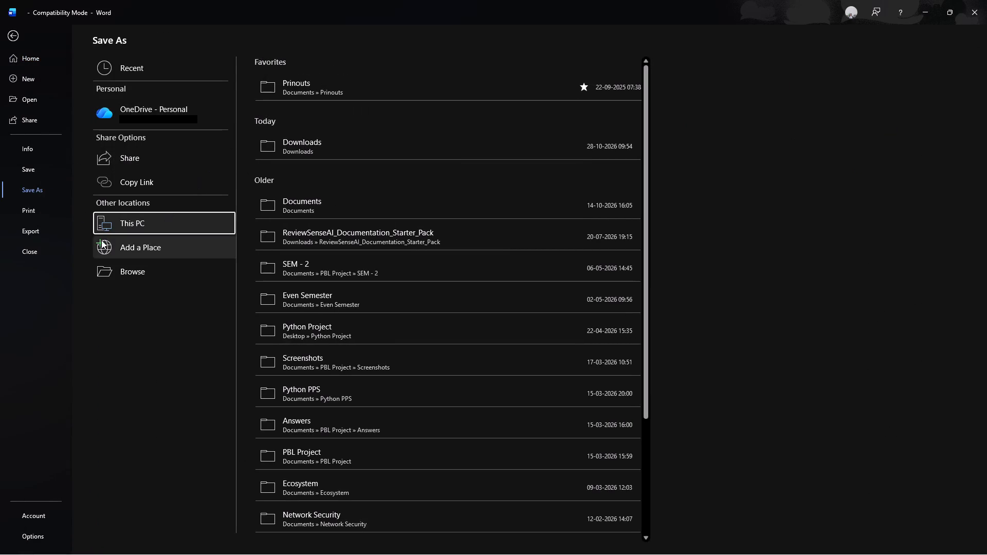
click(100, 267)
scroll(68, 121, up, 1)
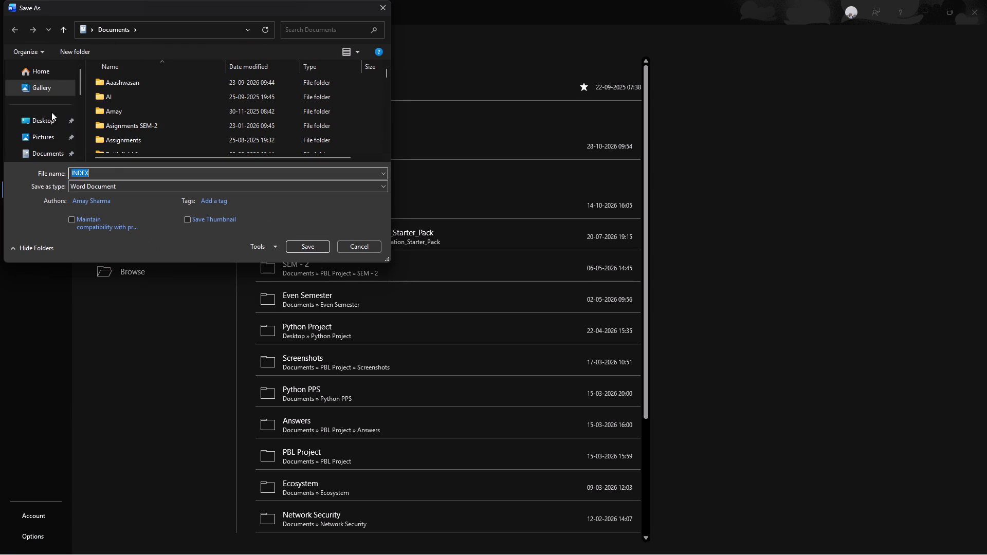
click(54, 146)
click(55, 146)
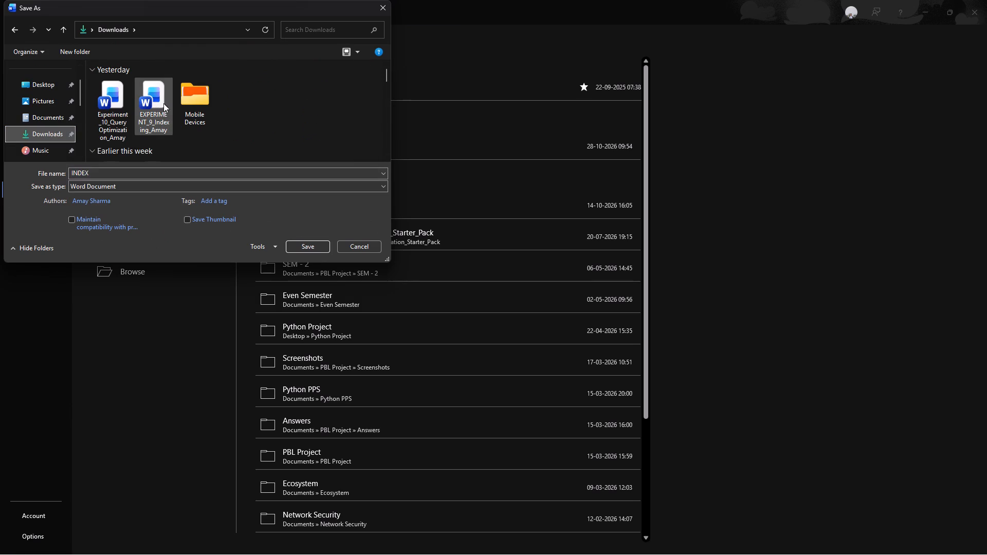
click(116, 184)
click(97, 239)
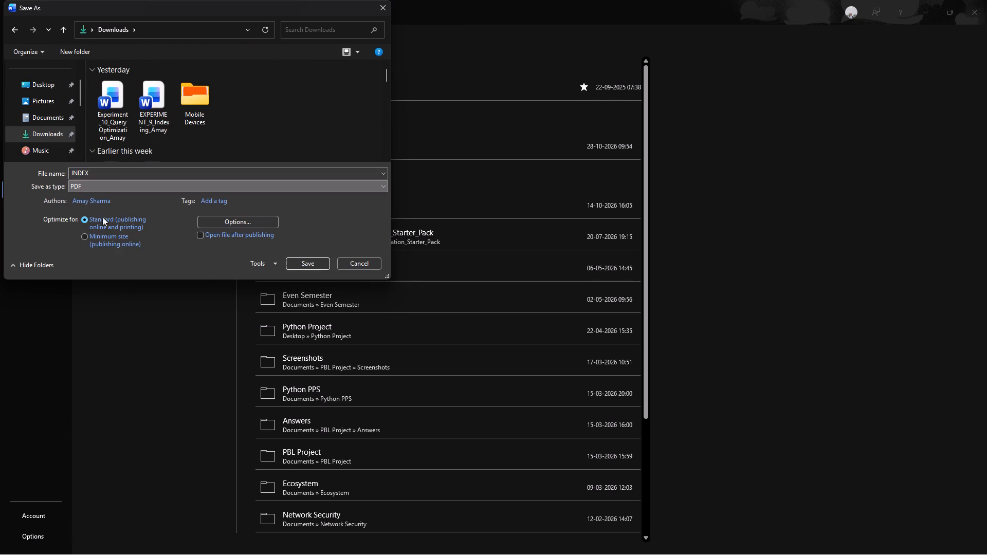
click(117, 115)
click(130, 185)
click(112, 197)
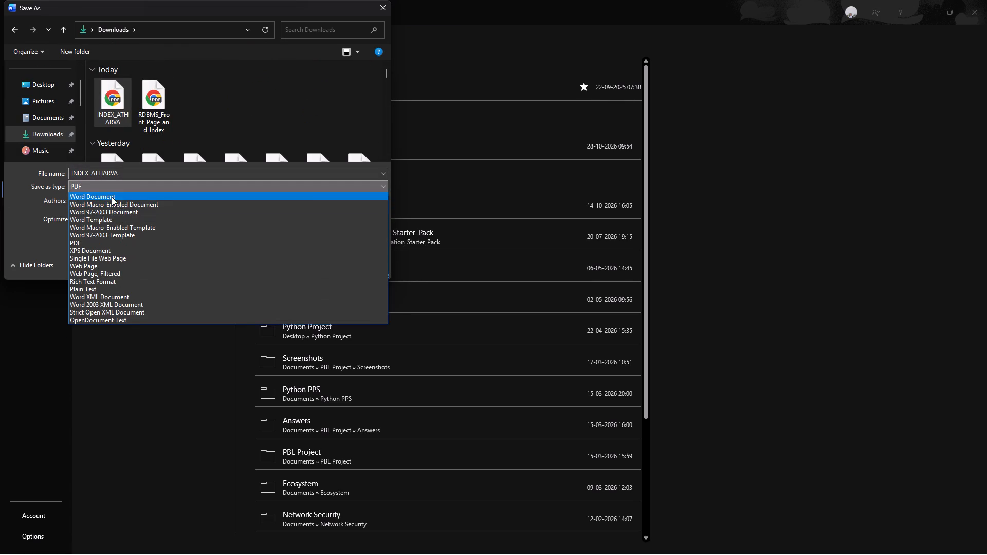
click(310, 248)
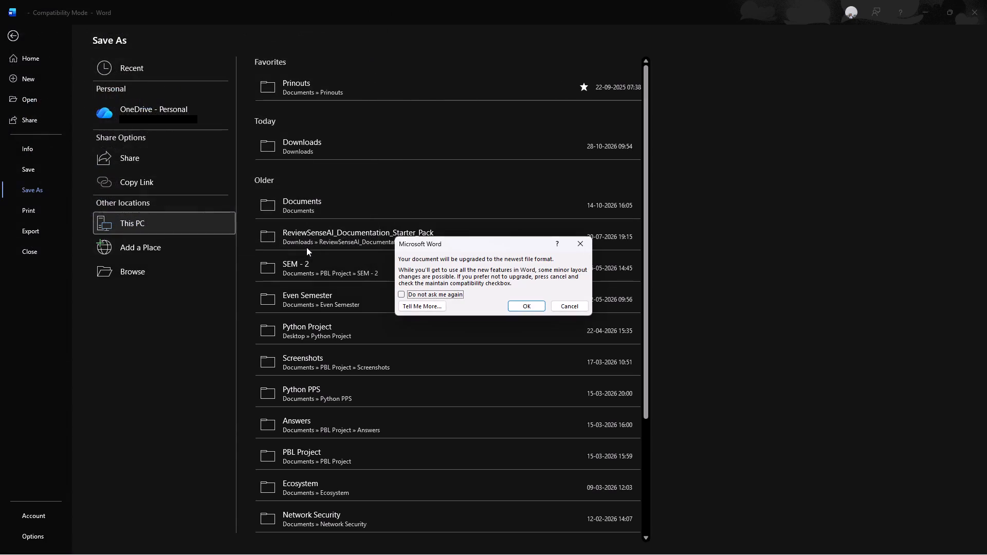
Accept upgrading the document to the newest file format to complete the save.
click(527, 310)
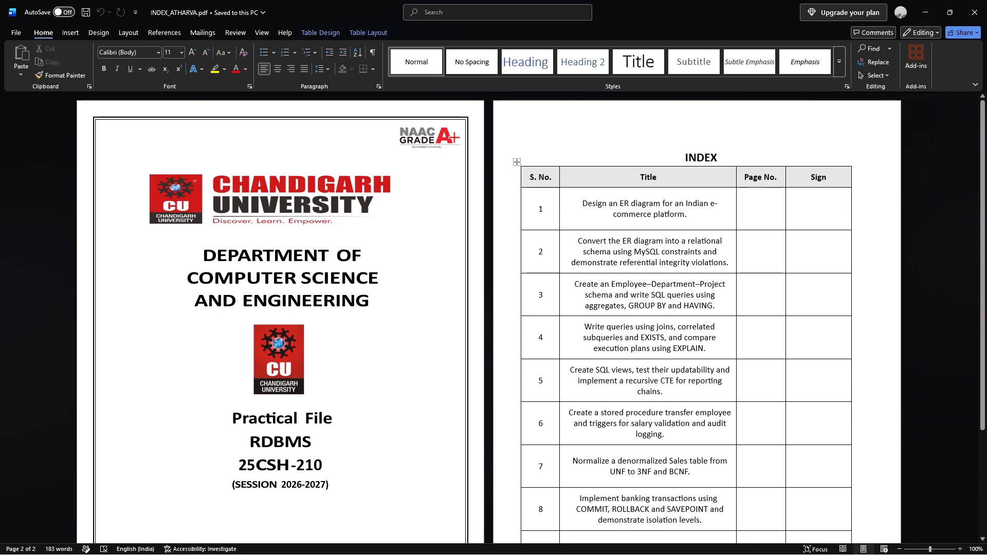
Replace the student name in the "Submitted By" details on the cover page with another student's name.
scroll(392, 277, down, 3)
scroll(286, 298, up, 3)
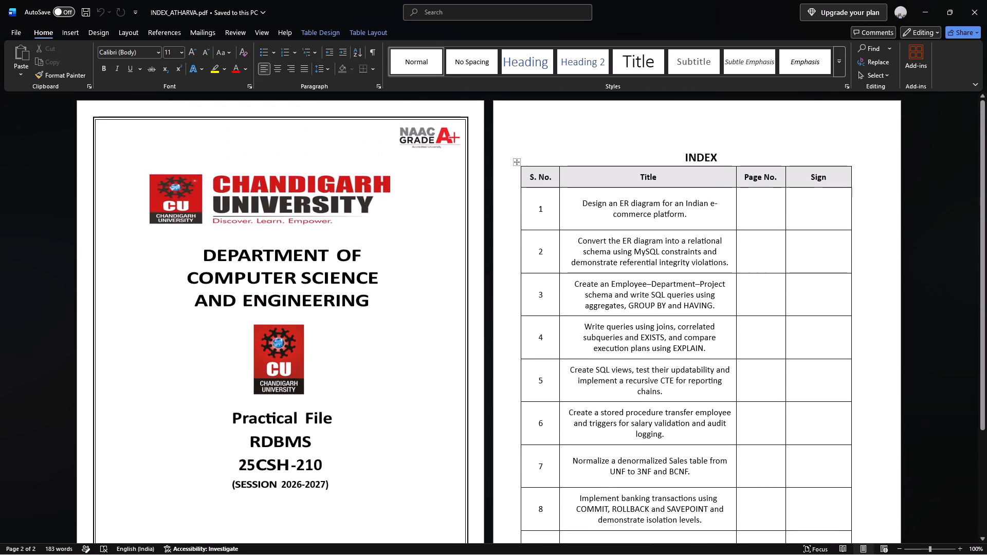
scroll(306, 251, down, 3)
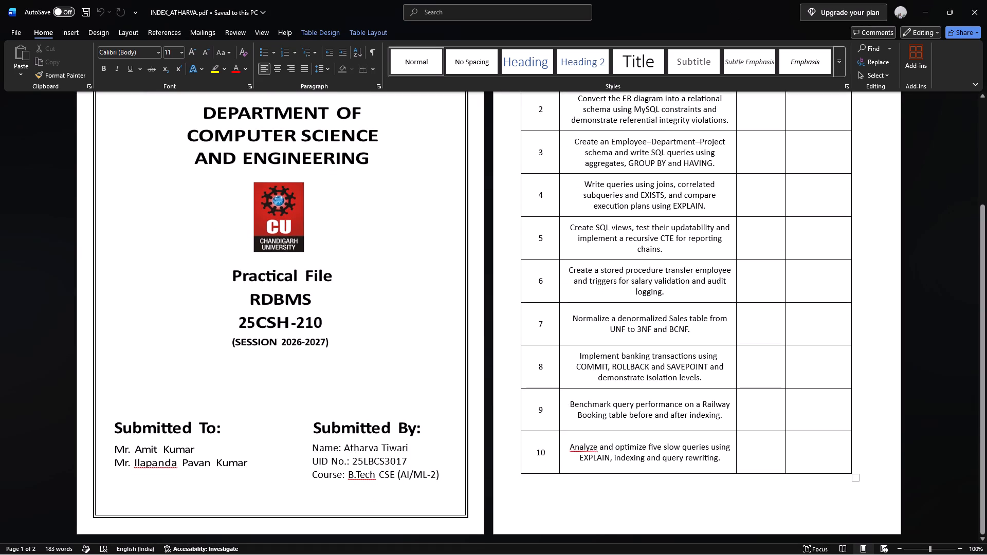
click(390, 451)
click(404, 449)
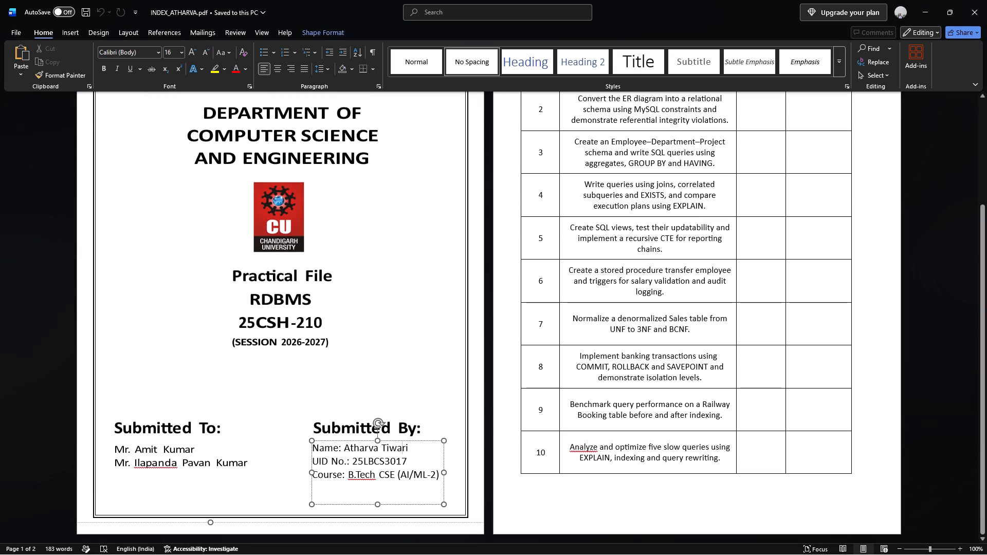
drag(414, 448, 353, 446)
key(BackSpace)
key(BackSpace)
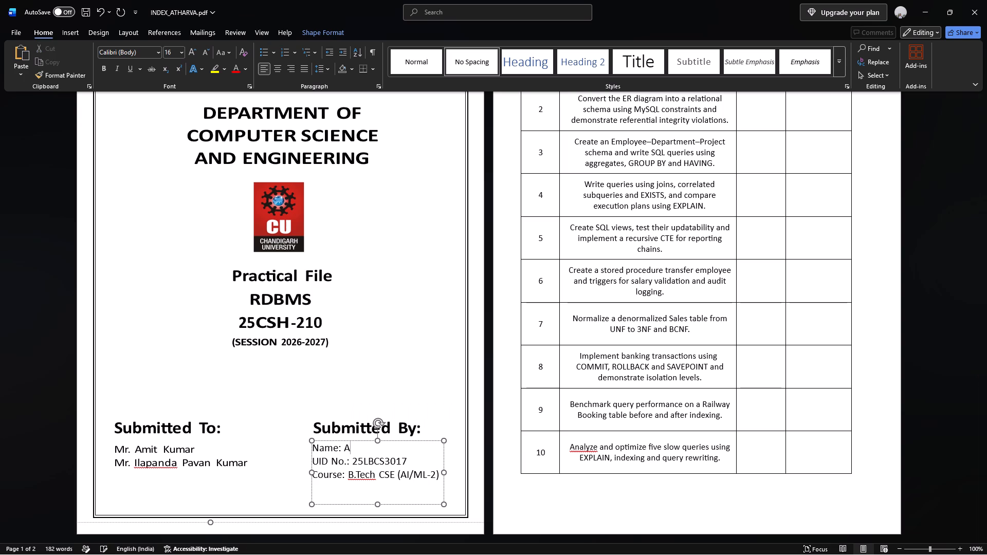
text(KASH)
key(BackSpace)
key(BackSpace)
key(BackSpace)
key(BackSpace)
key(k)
Change the final digit of the UID No. in the "Submitted By" details to match the other student.
click(414, 462)
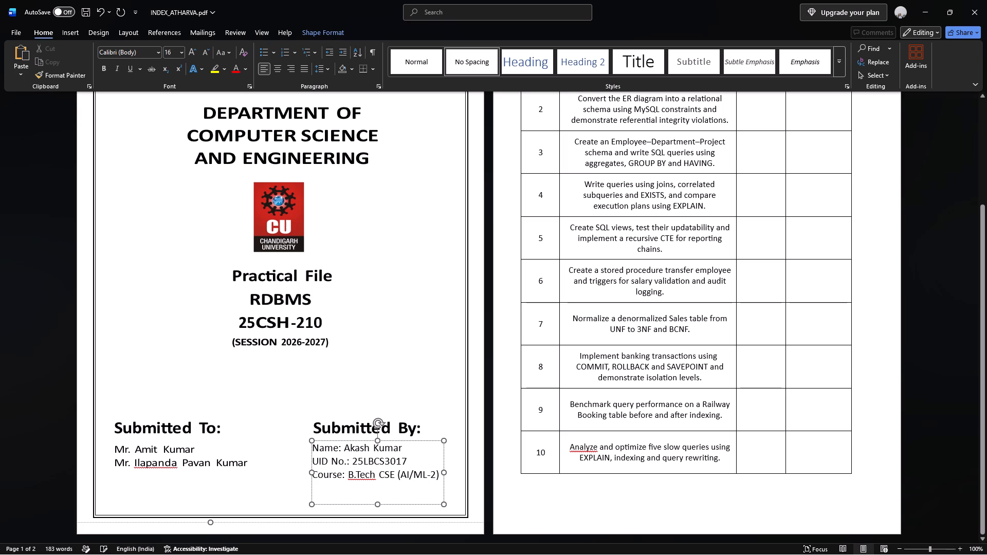
click(409, 458)
key(BackSpace)
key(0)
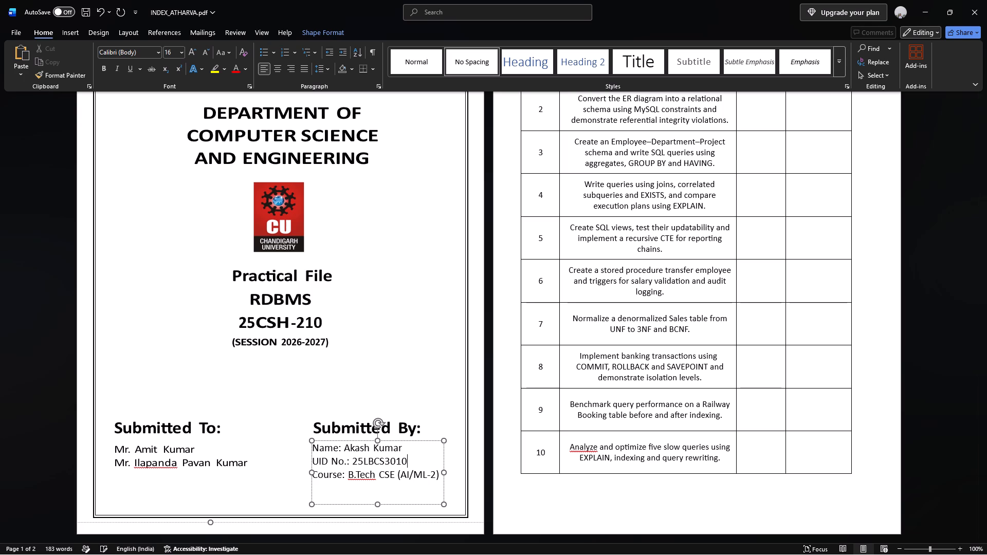
Replace the section number after "AI/ML-" in the "Submitted By" Course line with 1.
click(435, 471)
key(BackSpace)
key(Escape)
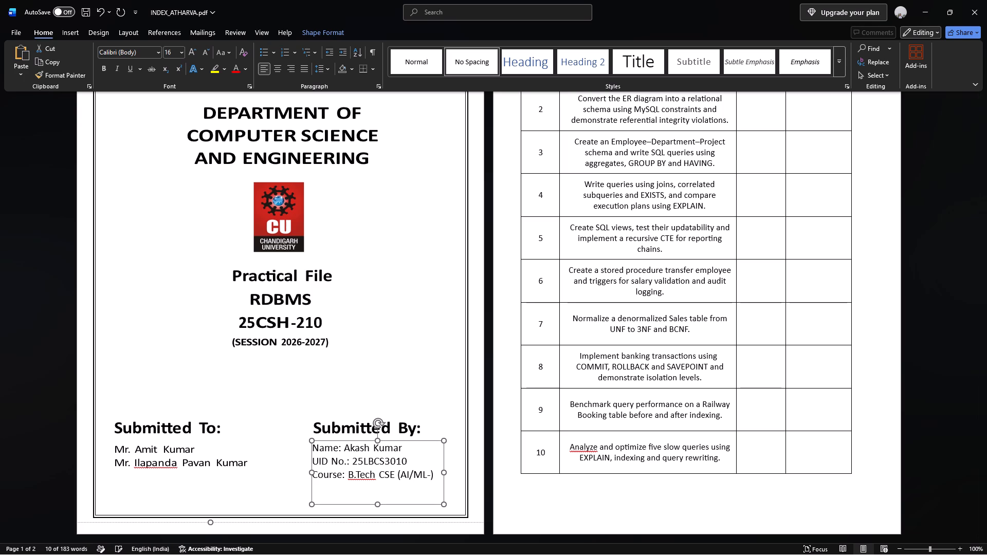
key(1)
key(Escape)
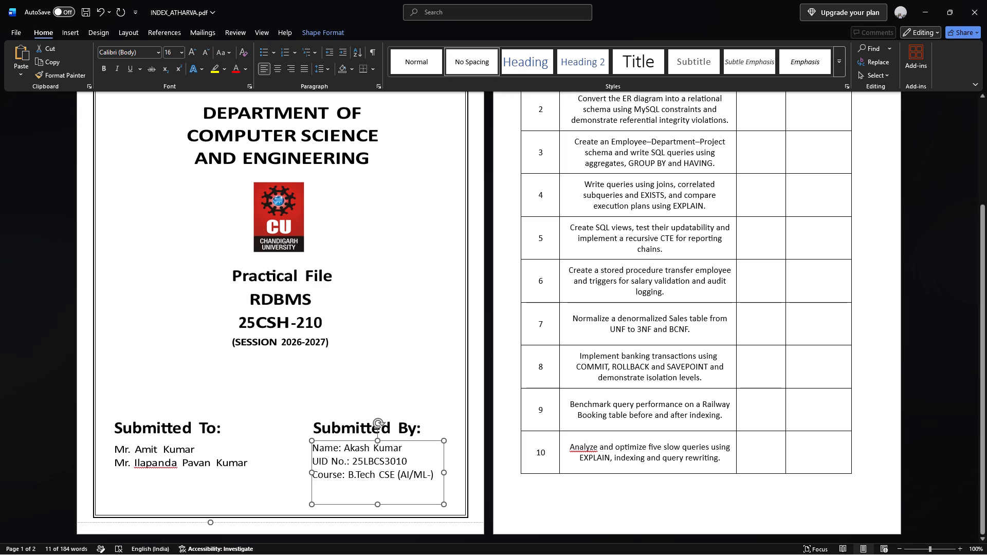
click(432, 475)
click(431, 475)
click(430, 473)
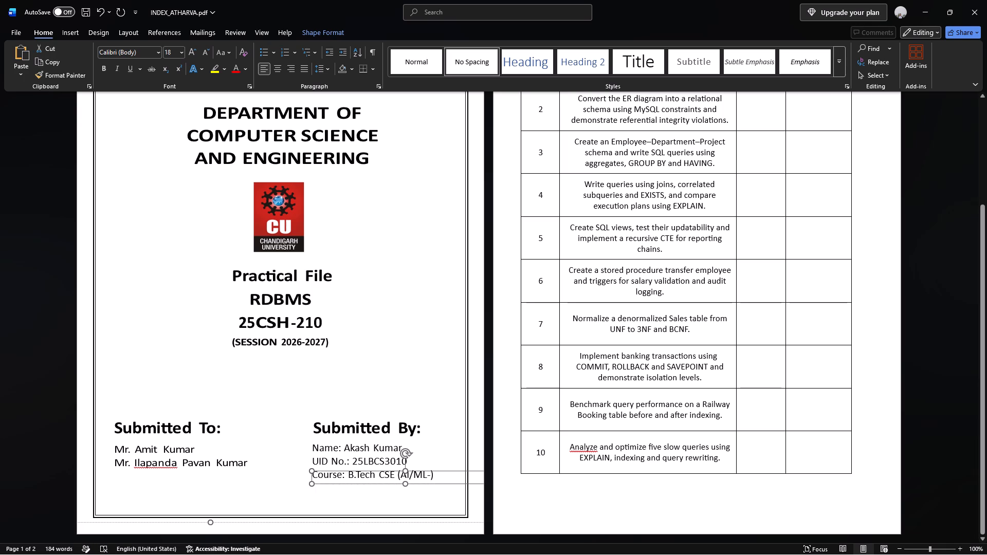
click(431, 476)
triple_click(431, 476)
click(400, 418)
click(403, 456)
click(430, 476)
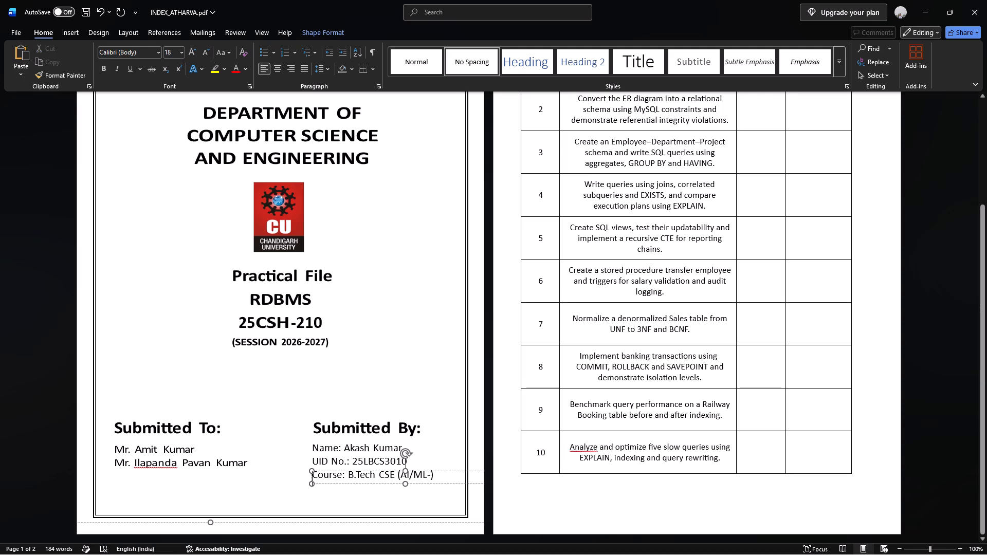
Try adding a 1 to the course line under "Submitted By", and undo it along with the preceding edits there.
click(430, 475)
key(1)
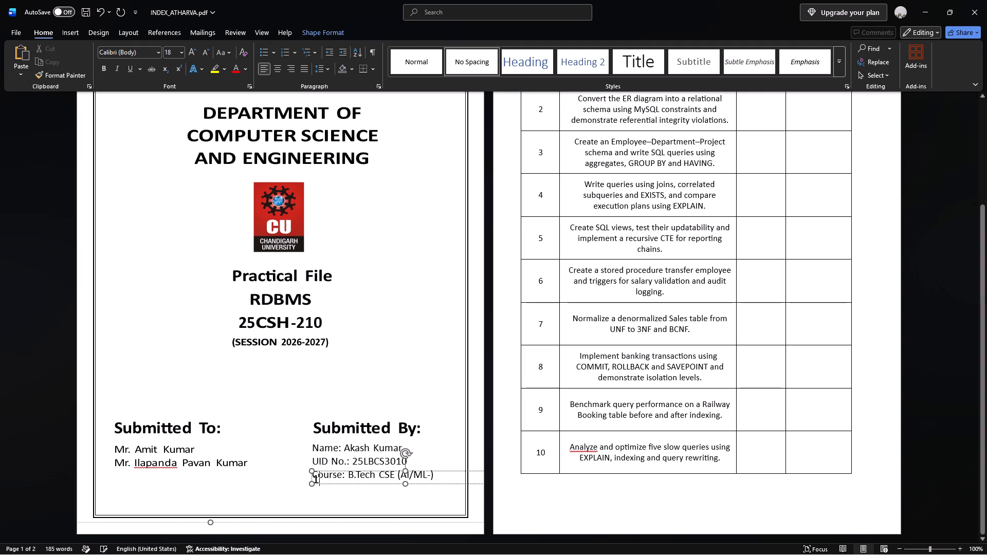
key(ctrl+z)
key(ctrl+z)
key(ctrl+z)
key(ctrl+z)
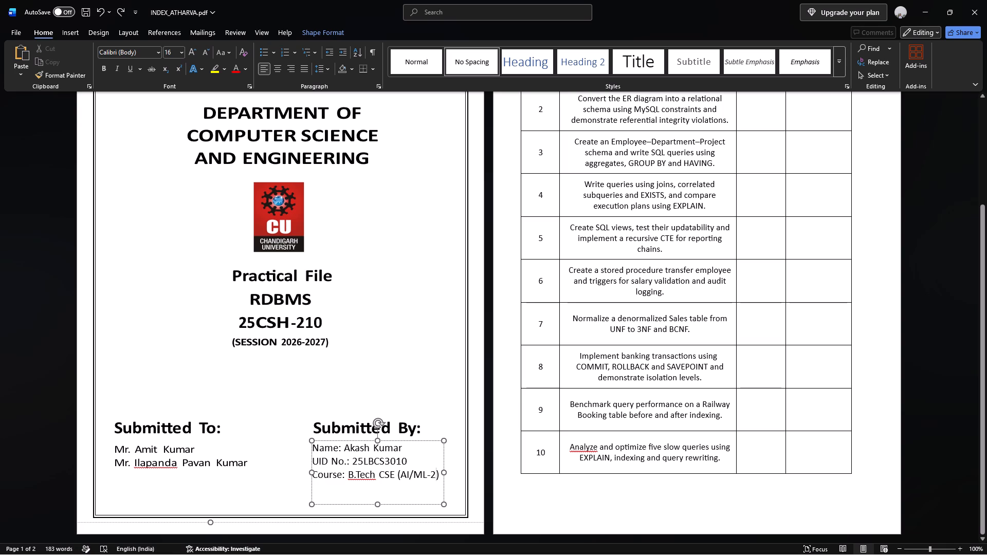
Replace the section number in the course line with 1 so that it reads "B.Tech CSE (AI/ML-1)".
key(shift+Left)
key(1)
click(424, 400)
Save a PDF copy of the edited practical file as INDEX_Akash in the Downloads folder.
scroll(398, 404, up, 1)
scroll(398, 404, down, 1)
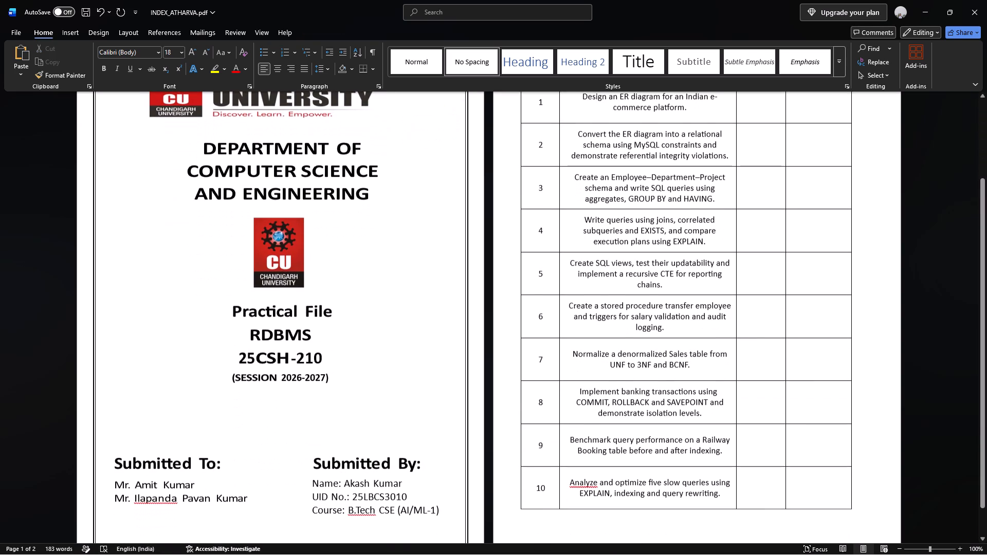
scroll(315, 397, up, 1)
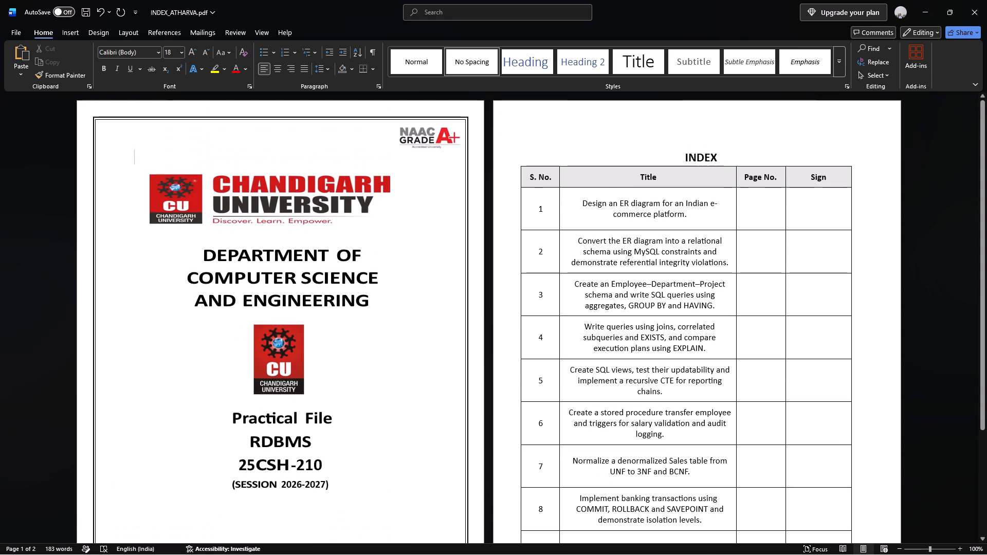
key(F12)
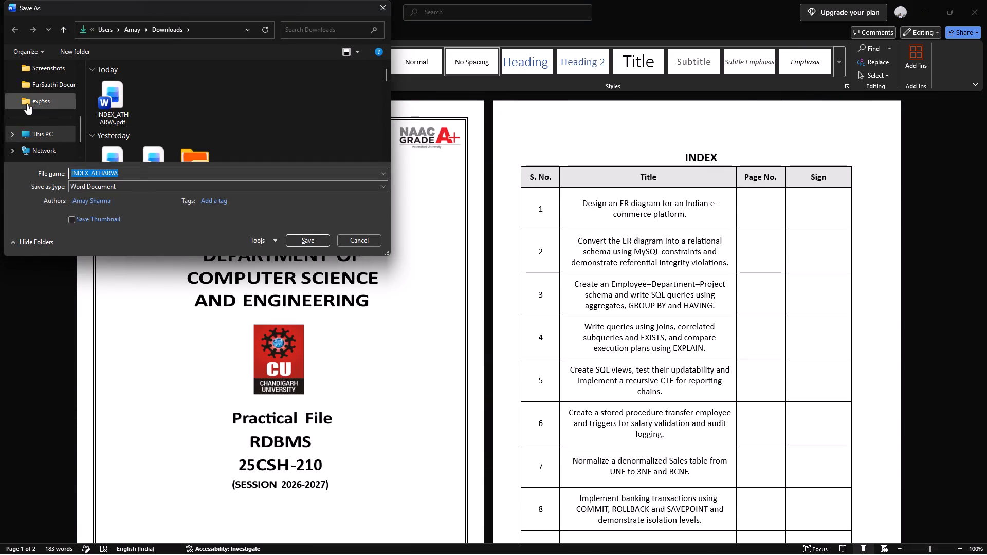
click(145, 176)
drag(128, 176, 99, 175)
click(140, 174)
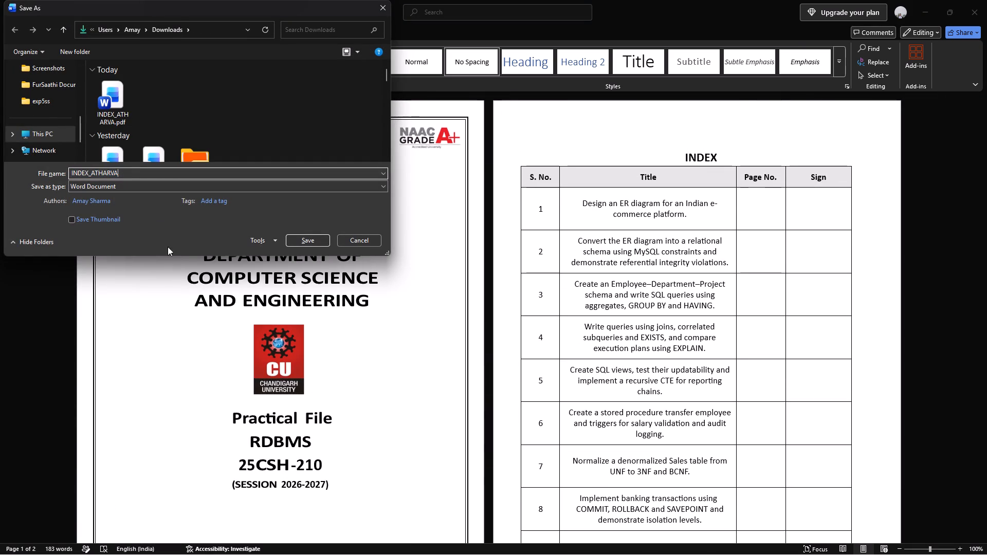
click(163, 181)
click(111, 243)
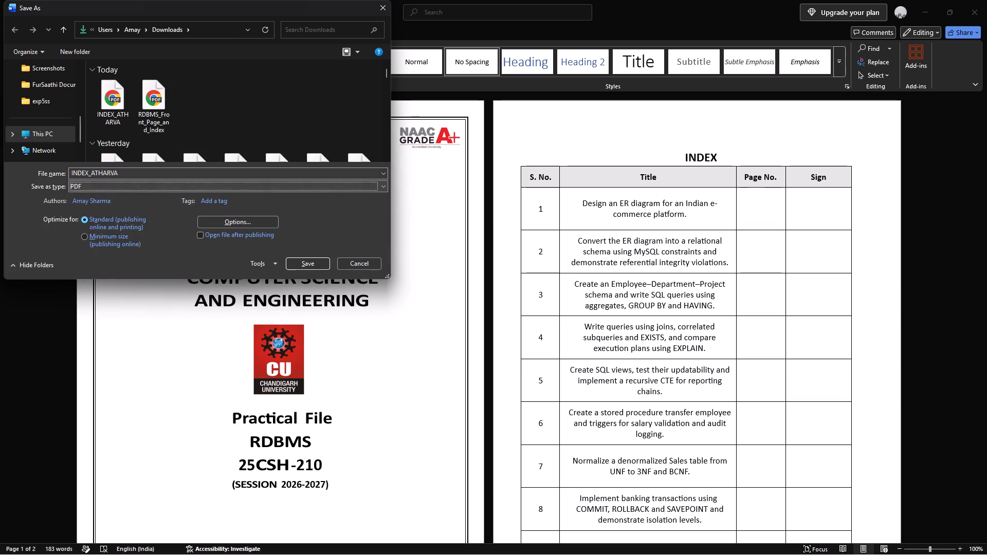
triple_click(108, 172)
double_click(111, 172)
drag(130, 172, 98, 172)
key(BackSpace)
key(BackSpace)
text(kash)
click(319, 263)
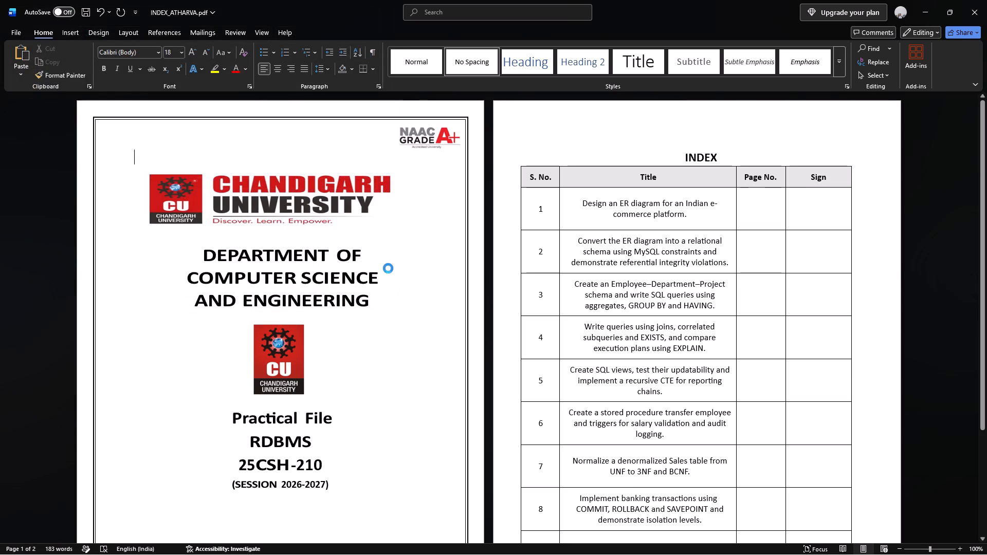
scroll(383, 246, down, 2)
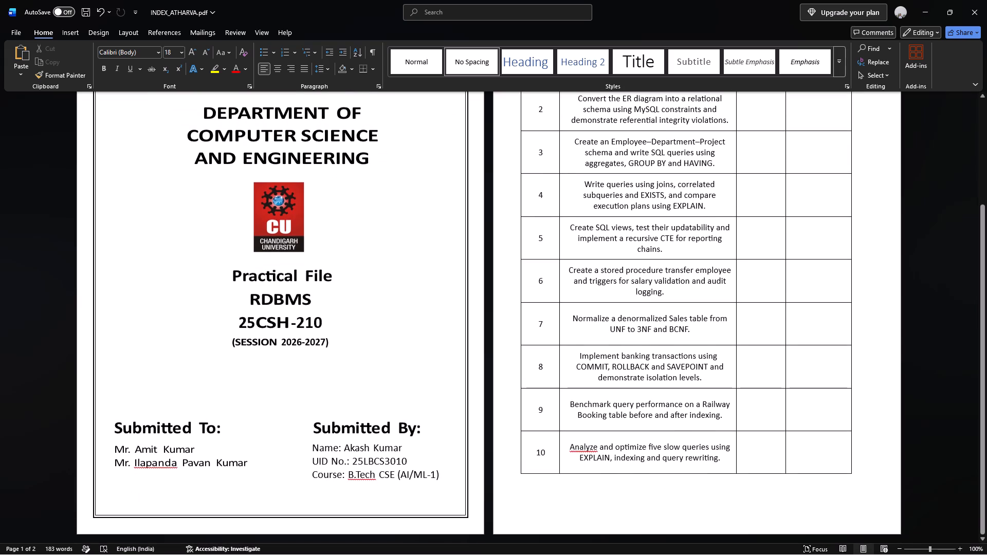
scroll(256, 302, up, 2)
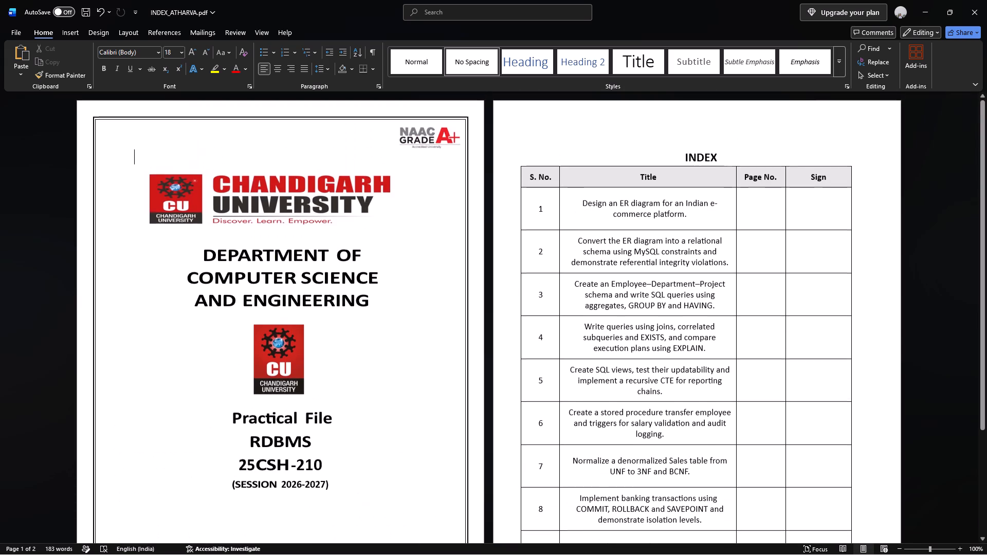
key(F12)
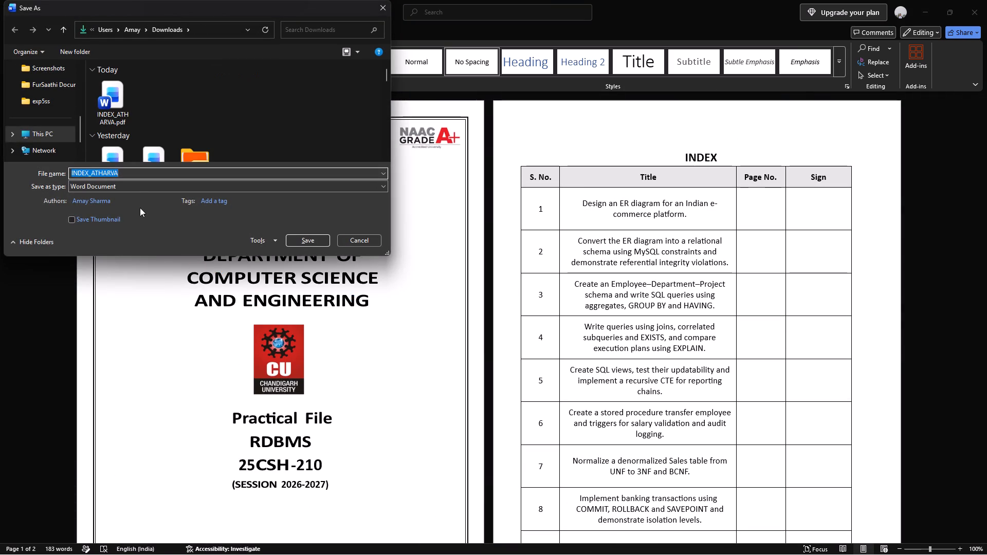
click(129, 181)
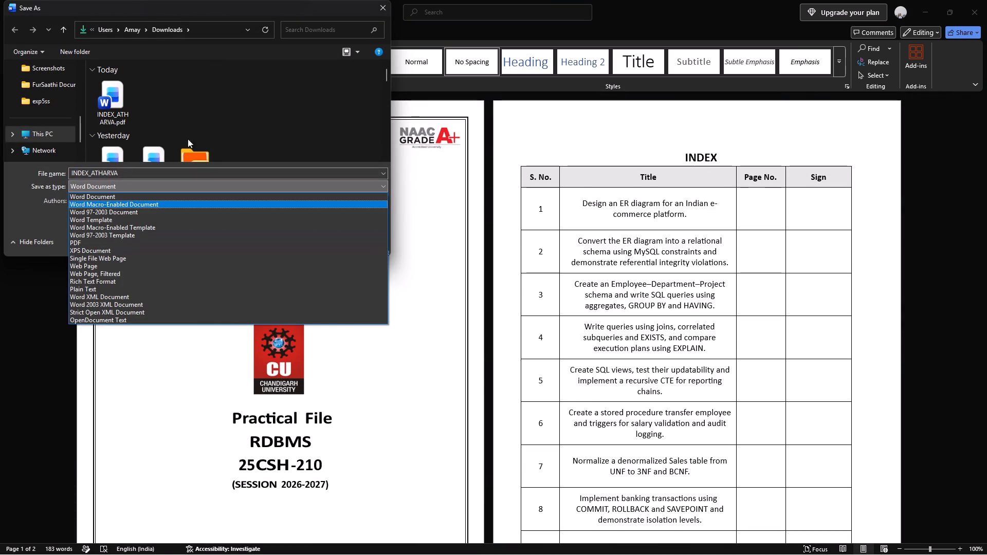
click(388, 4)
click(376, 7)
Change the student name and UID number under "Submitted By" to Amay's details.
scroll(312, 250, down, 3)
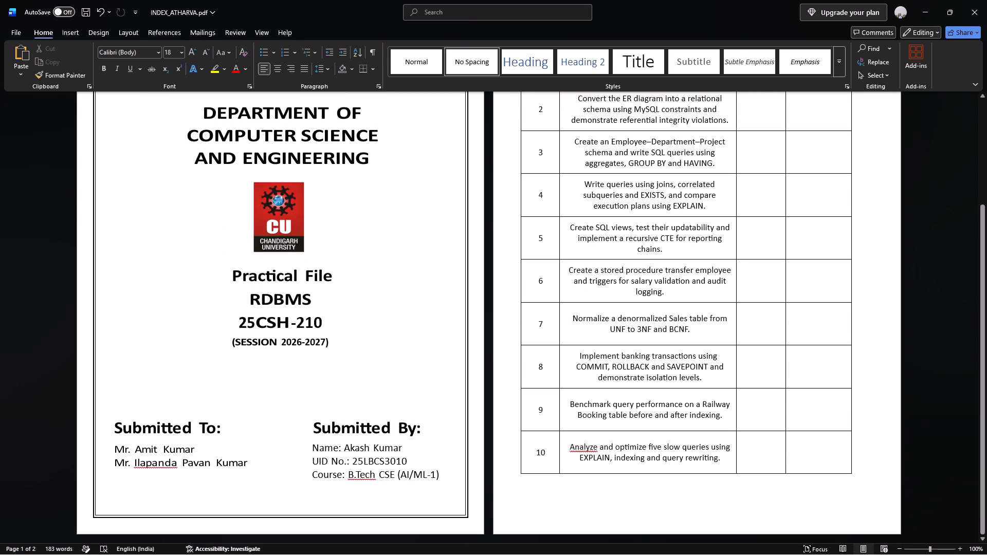
click(382, 449)
drag(401, 446, 364, 445)
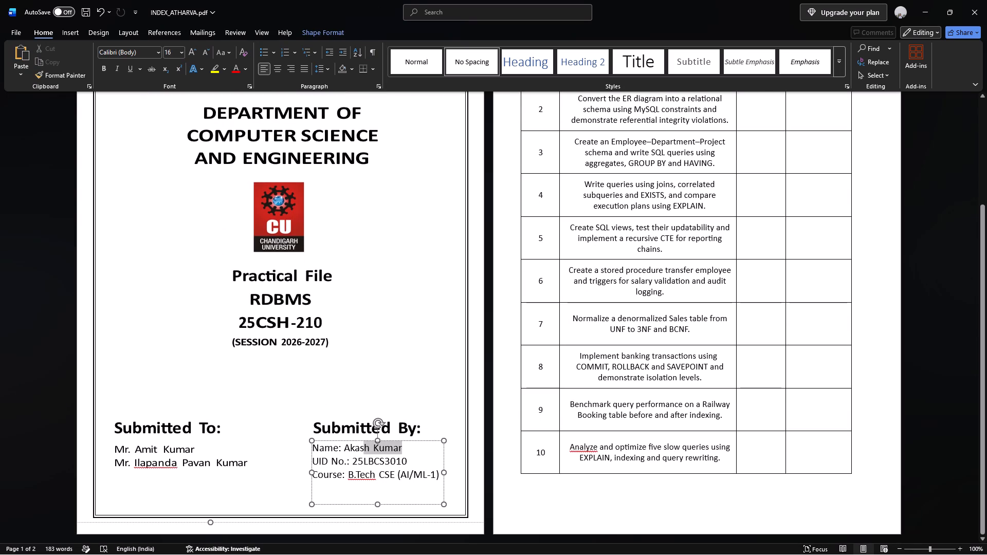
drag(364, 445, 351, 444)
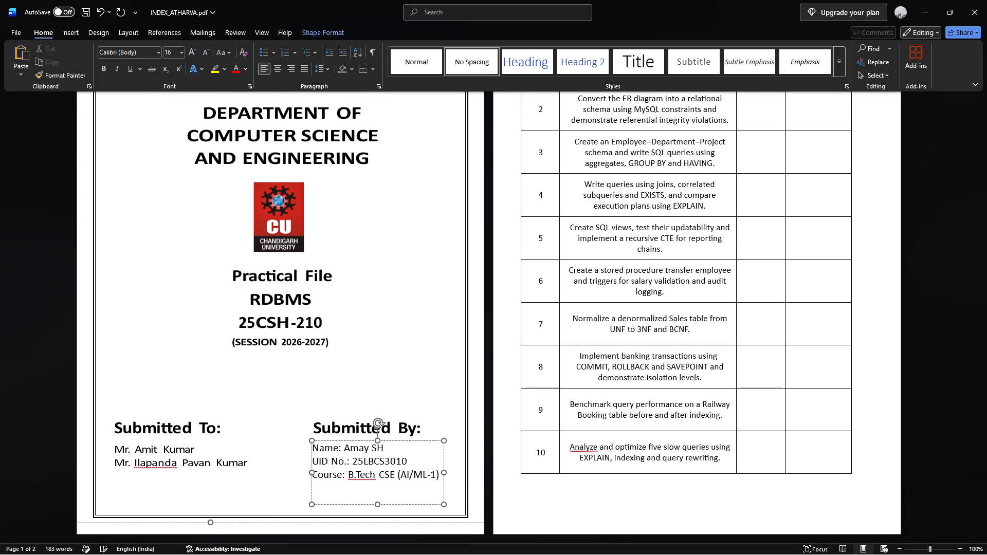
key(BackSpace)
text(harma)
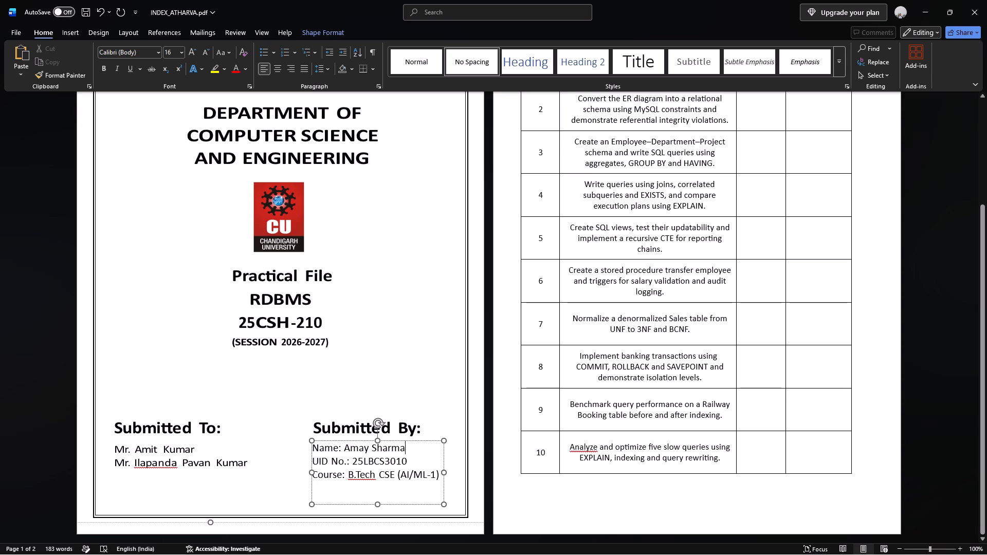
click(417, 458)
key(BackSpace)
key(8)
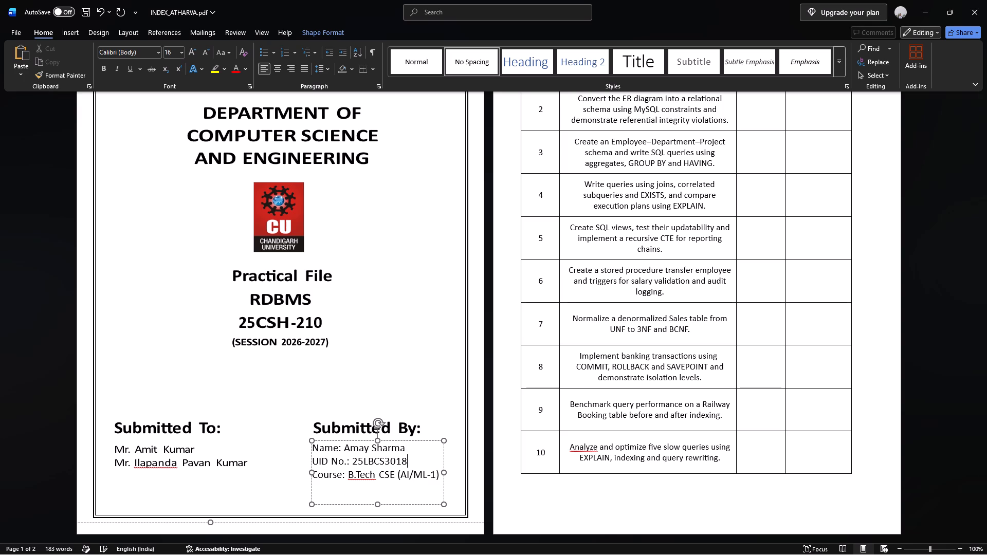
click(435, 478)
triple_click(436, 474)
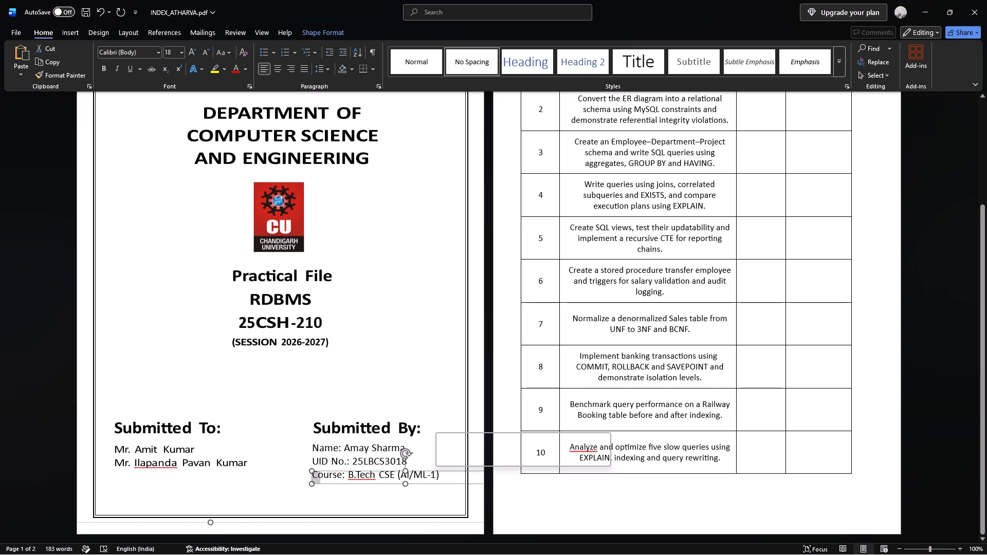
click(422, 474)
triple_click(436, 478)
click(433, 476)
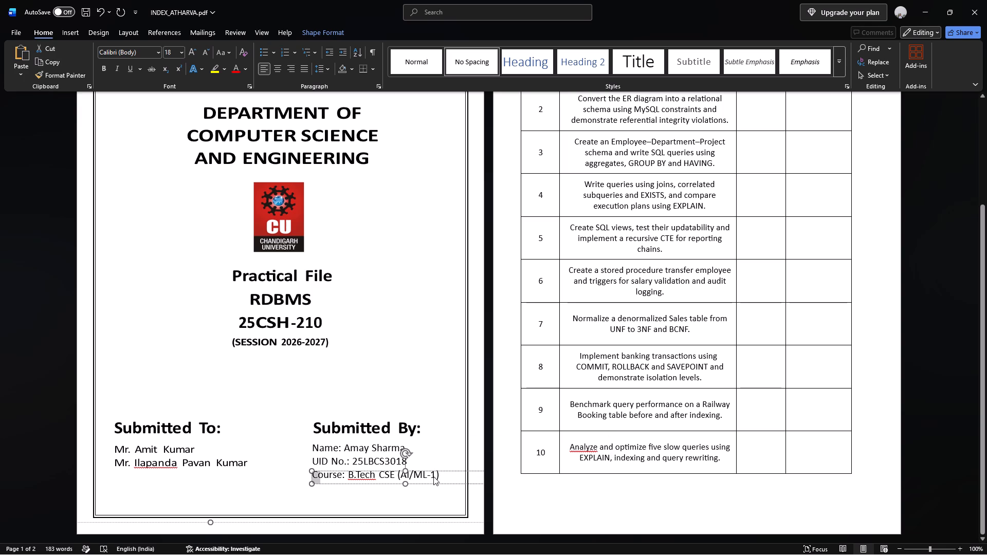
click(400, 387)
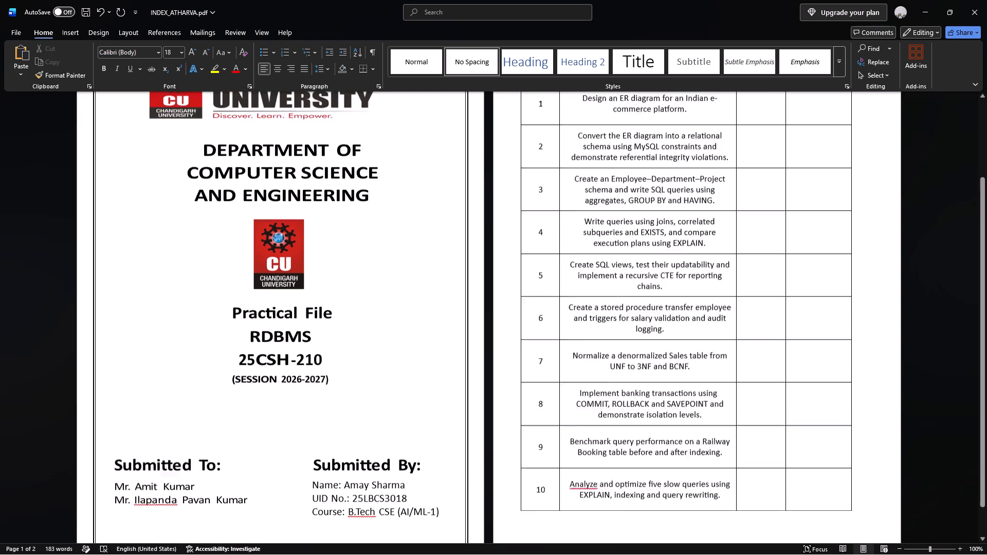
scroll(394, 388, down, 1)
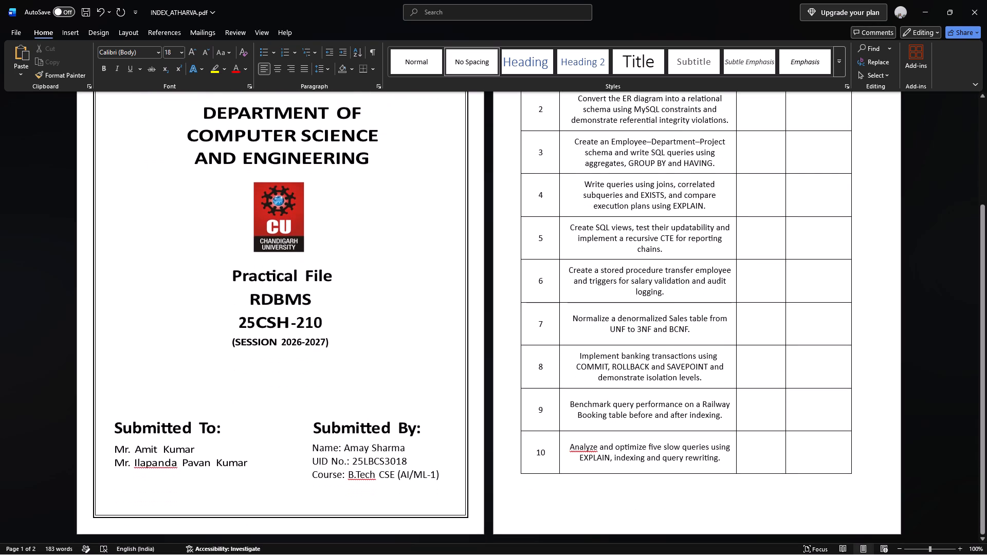
Save a PDF copy of the edited practical file as INDEX_Amay in the Downloads folder.
key(F12)
click(157, 182)
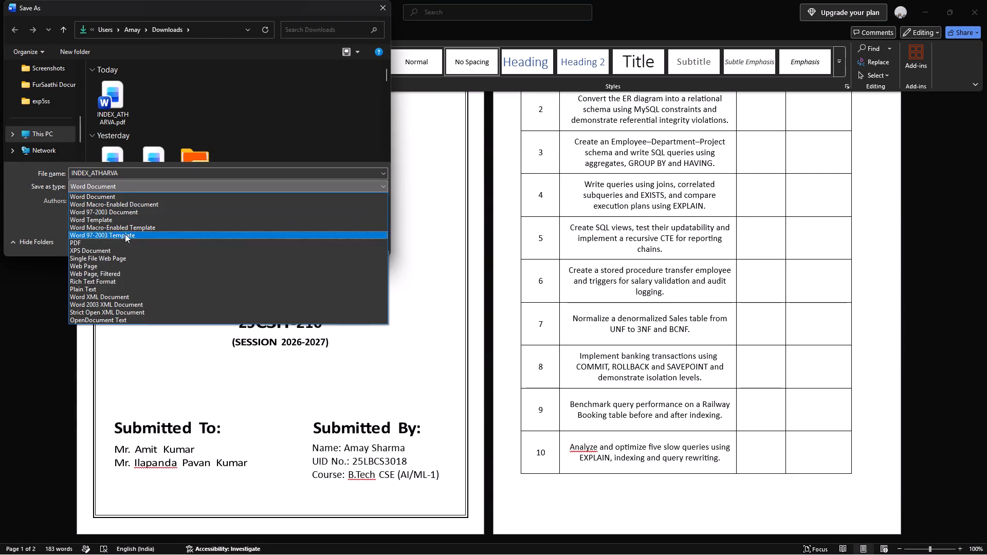
click(122, 242)
click(109, 168)
click(123, 175)
drag(121, 175, 112, 175)
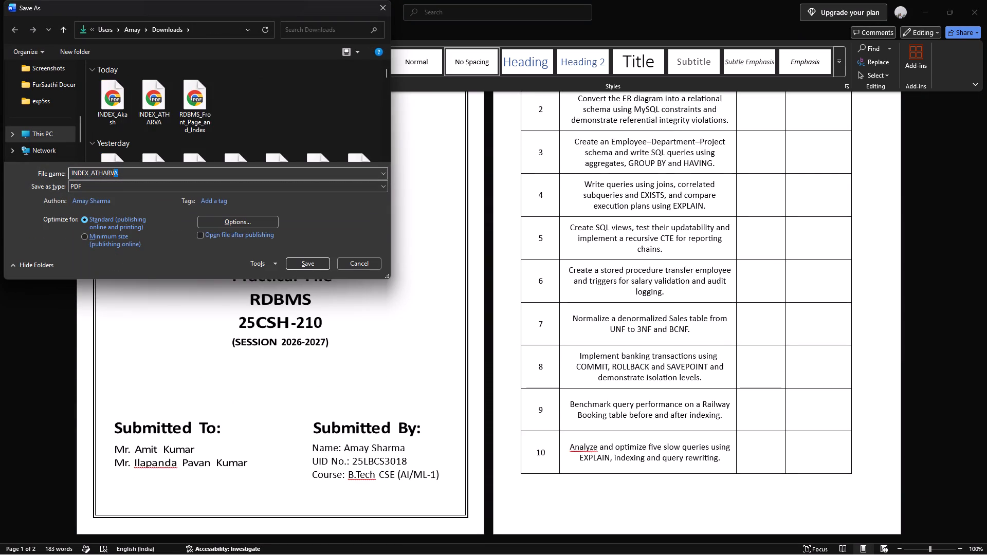
drag(112, 175, 95, 175)
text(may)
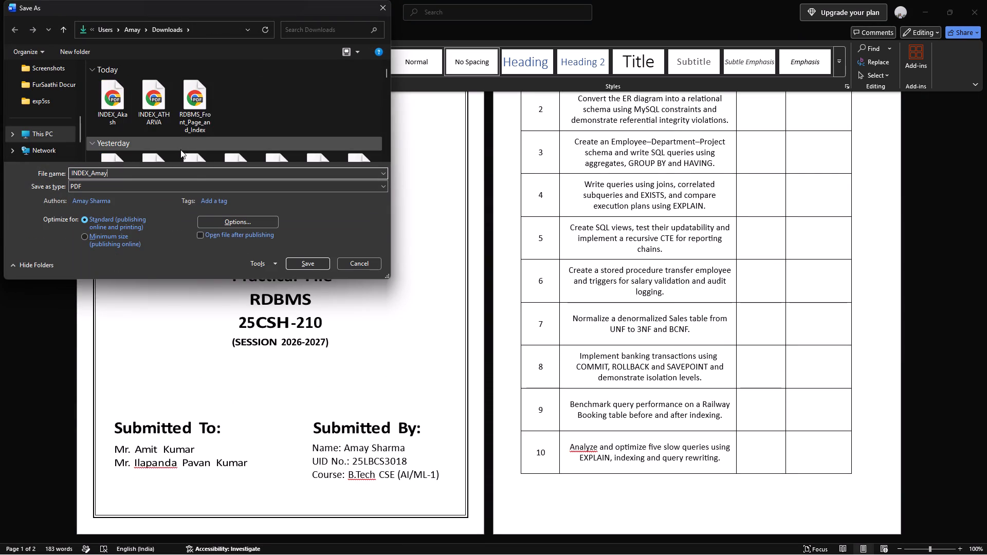
click(298, 258)
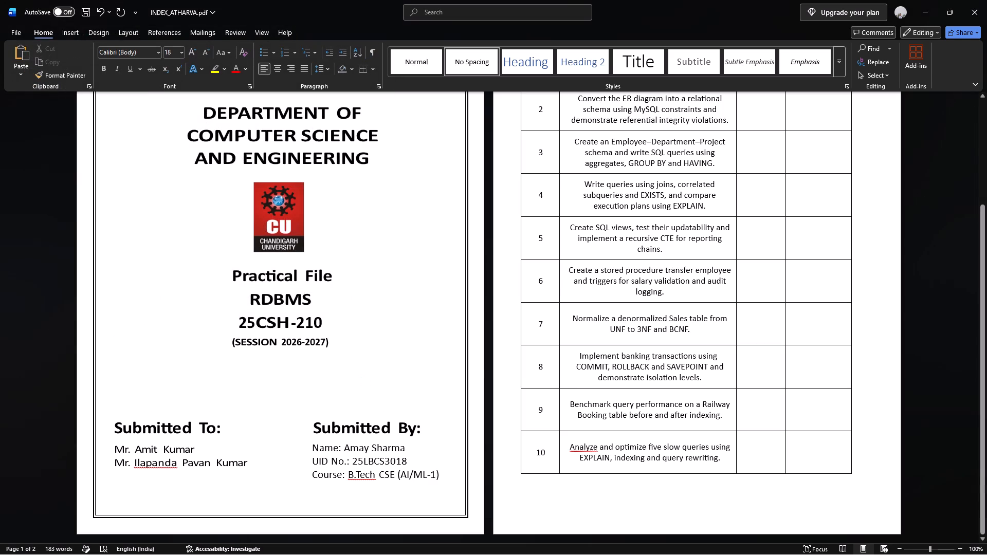
Replace the student name under "Submitted By" with Shivesh's full name and widen the text box to fit it on one line.
click(403, 453)
drag(406, 449, 362, 449)
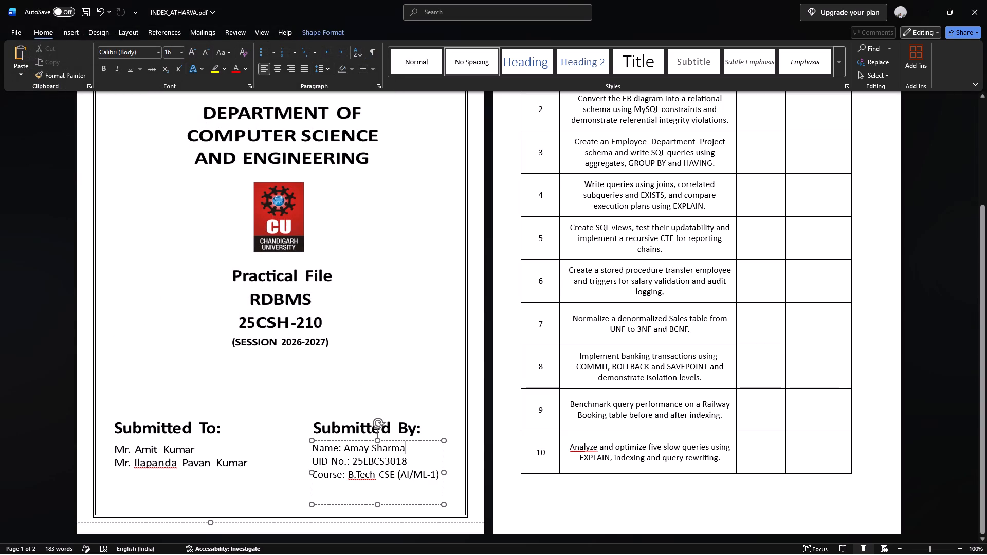
drag(362, 449, 355, 449)
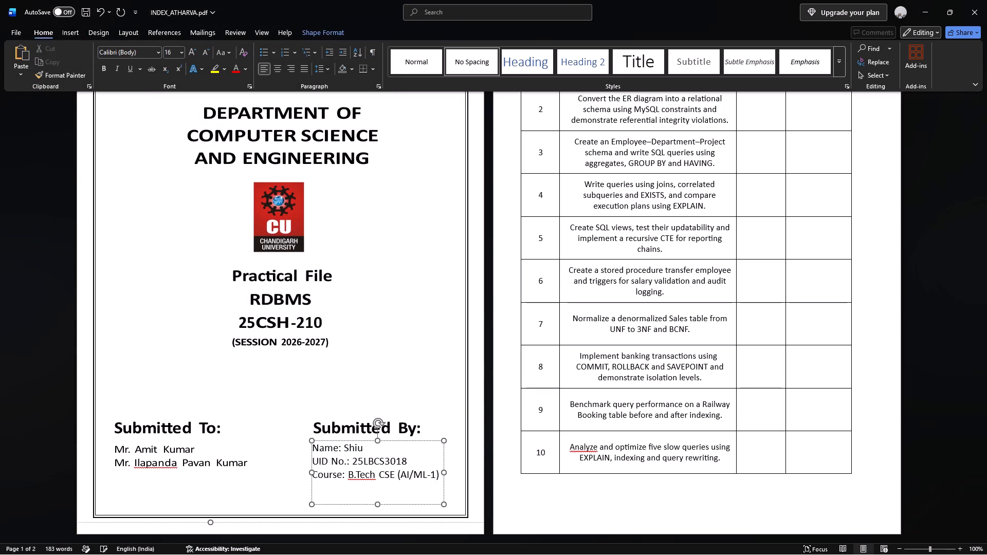
key(BackSpace)
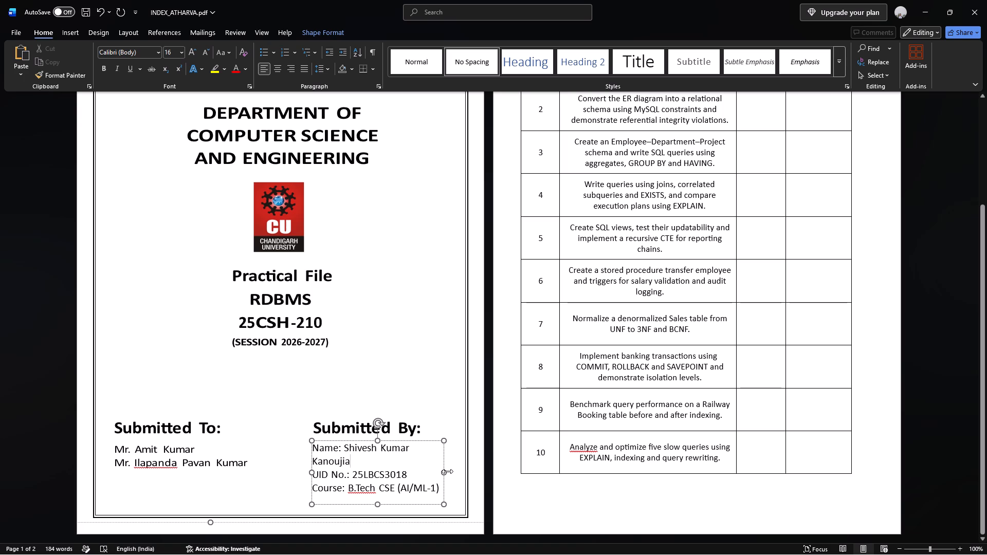
drag(447, 471, 461, 473)
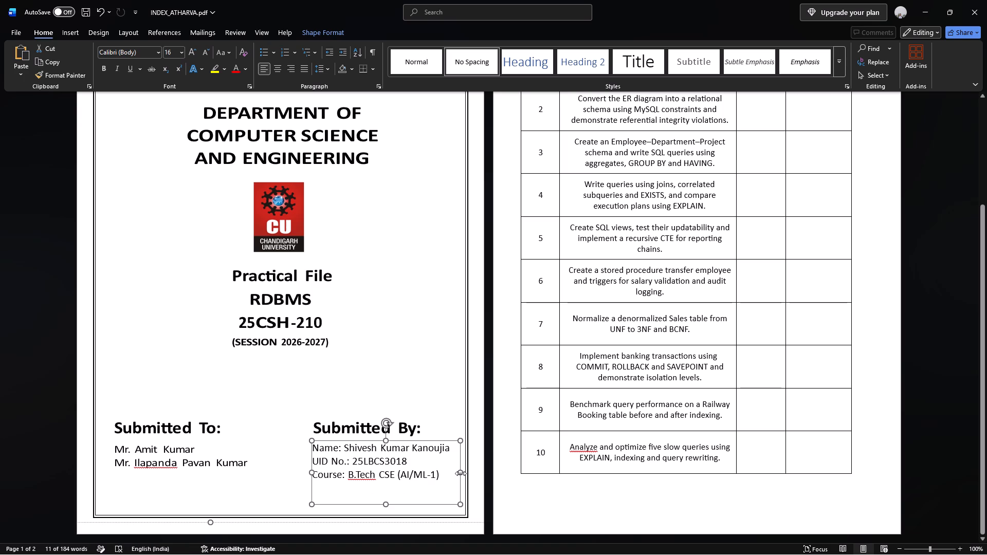
Change the final digits of the UID number under "Submitted By" to match Shivesh's UID.
click(410, 462)
click(403, 457)
key(BackSpace)
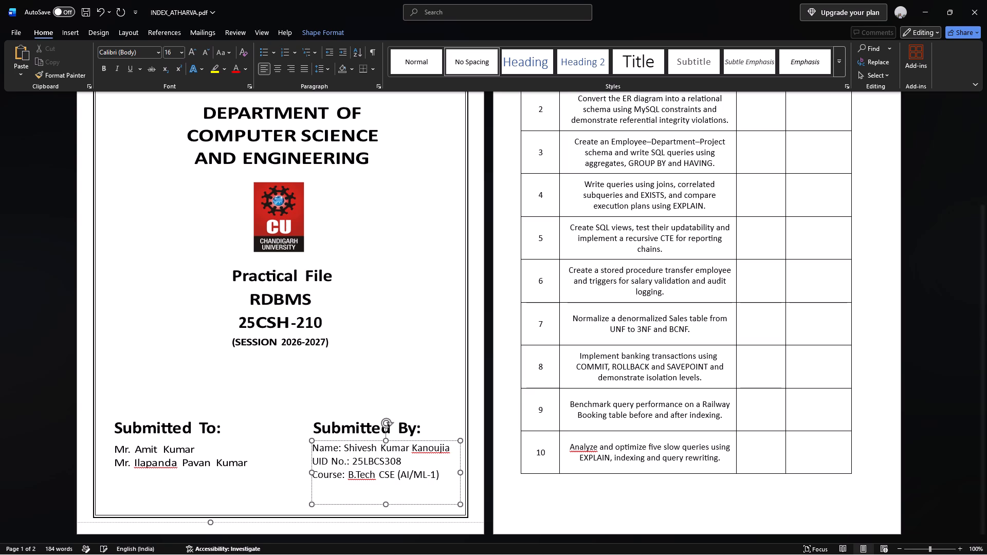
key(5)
key(Right)
key(BackSpace)
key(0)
click(429, 377)
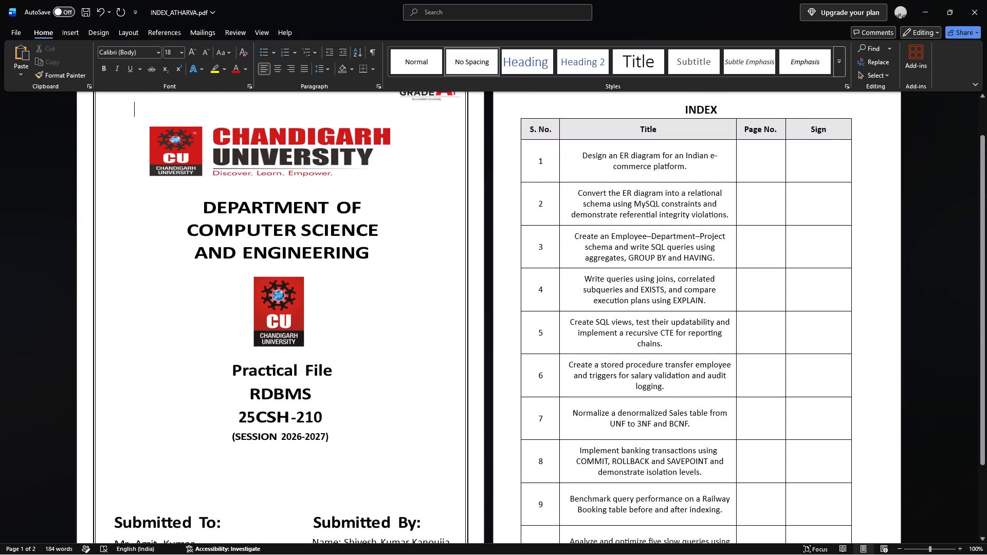
Save a PDF copy of the edited practical file as INDEX_shivesh in the Downloads folder.
key(F12)
click(113, 184)
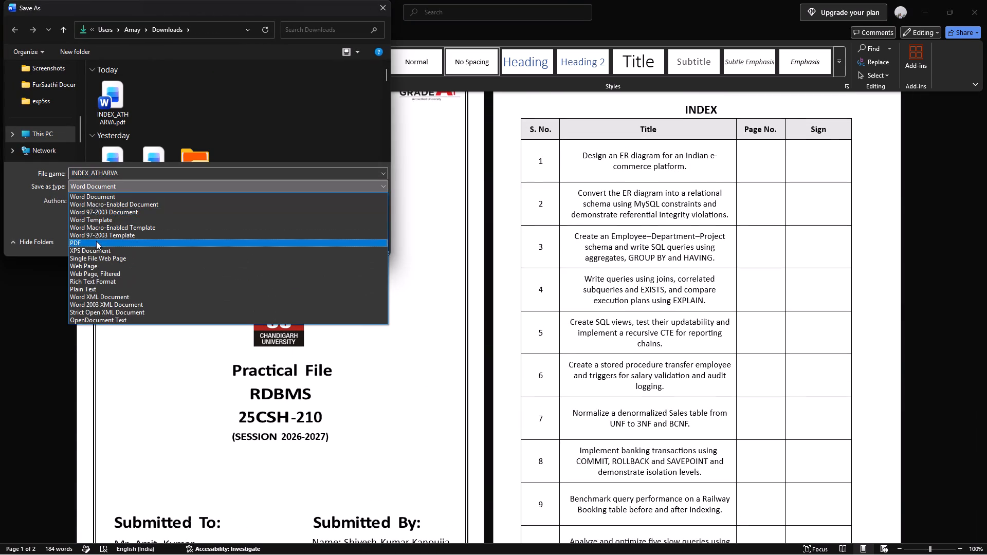
click(93, 243)
click(112, 174)
click(123, 174)
drag(123, 174, 97, 172)
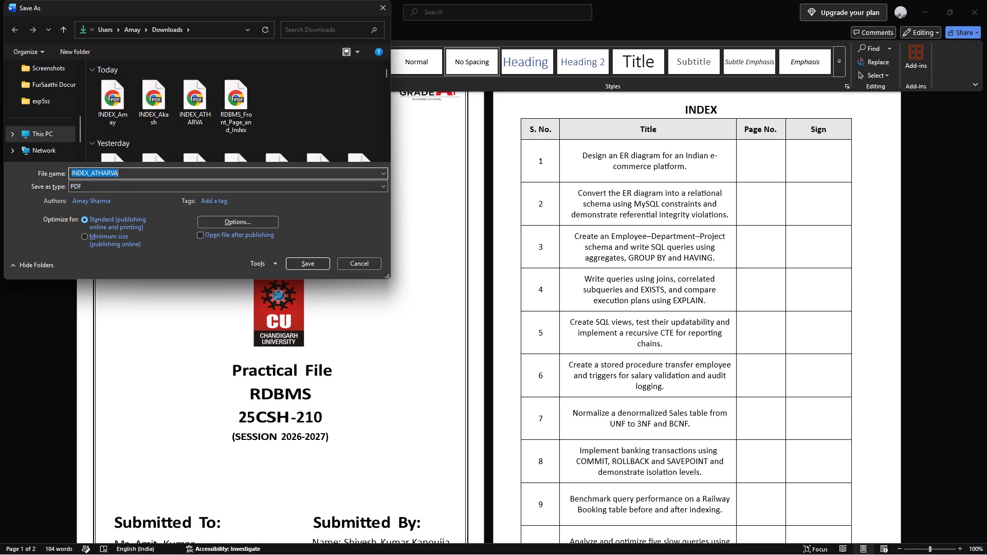
drag(97, 172, 97, 171)
click(95, 170)
drag(95, 171, 111, 176)
click(126, 172)
key(BackSpace)
key(BackSpace)
key(BackSpace)
key(BackSpace)
key(BackSpace)
key(BackSpace)
key(BackSpace)
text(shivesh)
click(308, 270)
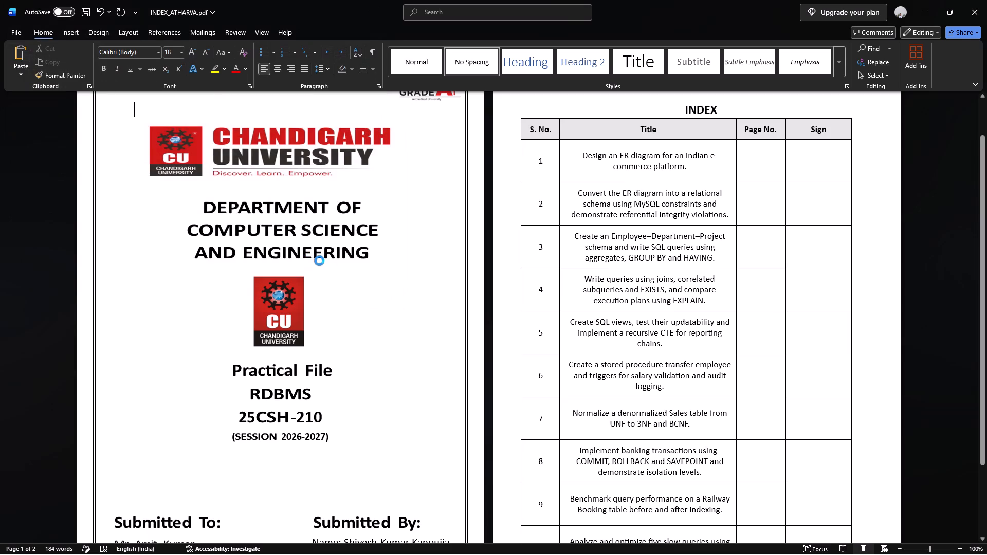
Replace the student name under "Submitted By" with Akshat's full name, correcting the spelling of the surname.
scroll(335, 320, down, 1)
click(415, 449)
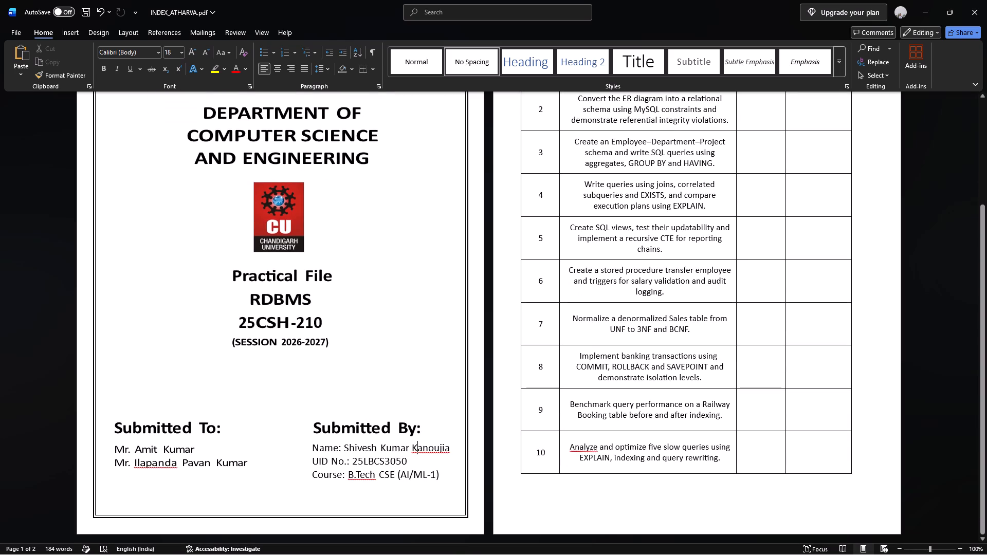
drag(448, 448, 363, 449)
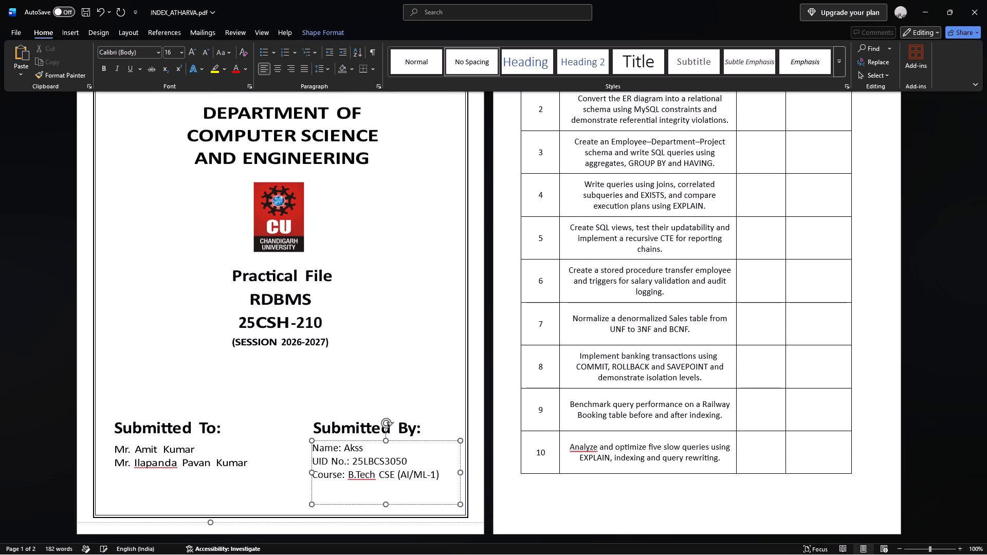
key(BackSpace)
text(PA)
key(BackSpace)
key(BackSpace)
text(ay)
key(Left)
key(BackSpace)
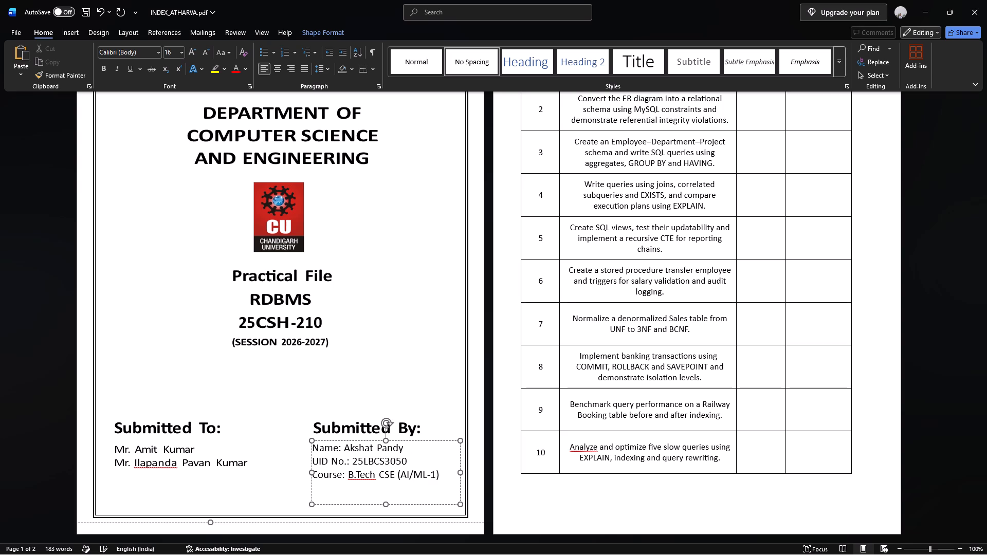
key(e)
Change the last two digits of the UID number under "Submitted By" to match Akshat's UID.
click(416, 462)
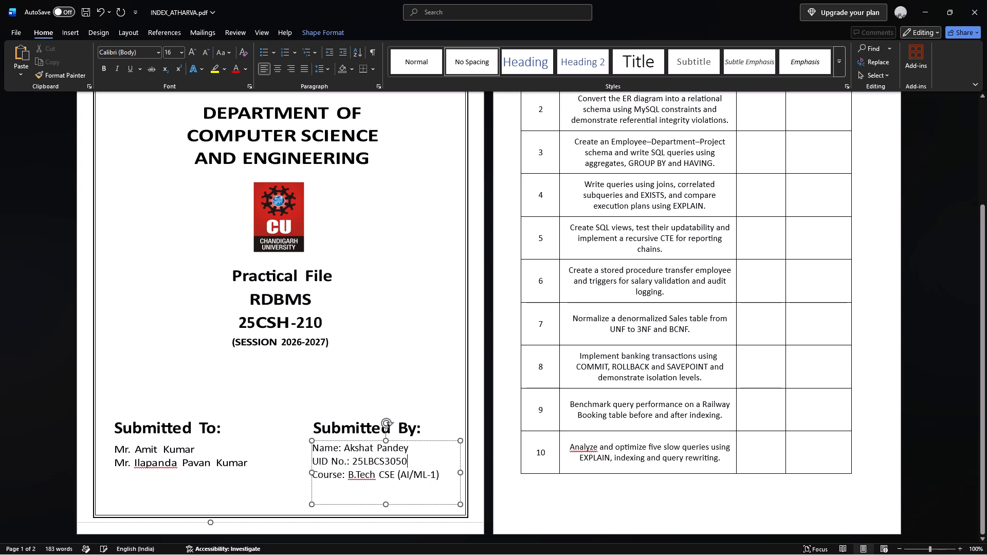
key(BackSpace)
key(BackSpace)
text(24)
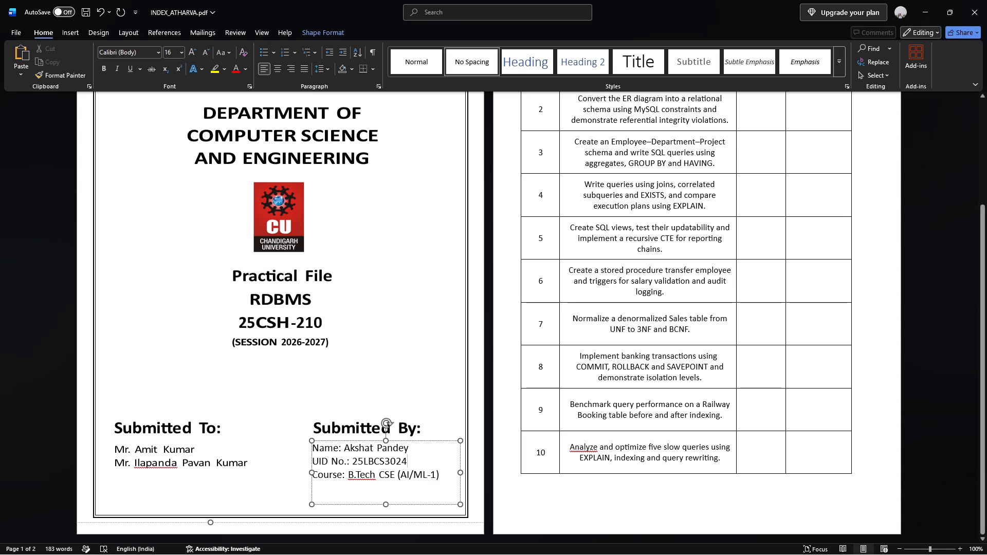
click(414, 395)
scroll(404, 398, down, 1)
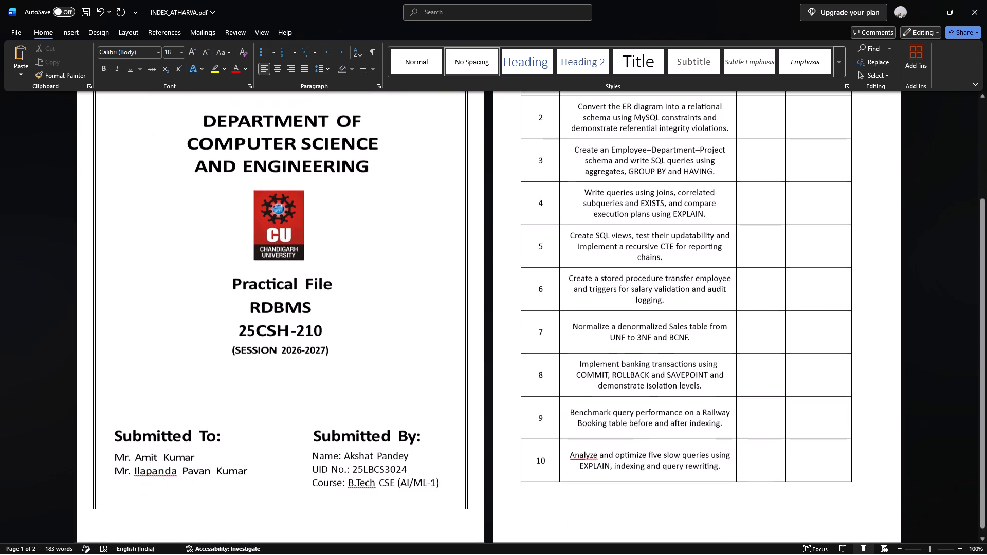
Save a PDF copy of the edited practical file as INDEX_akshat in the Downloads folder.
key(F12)
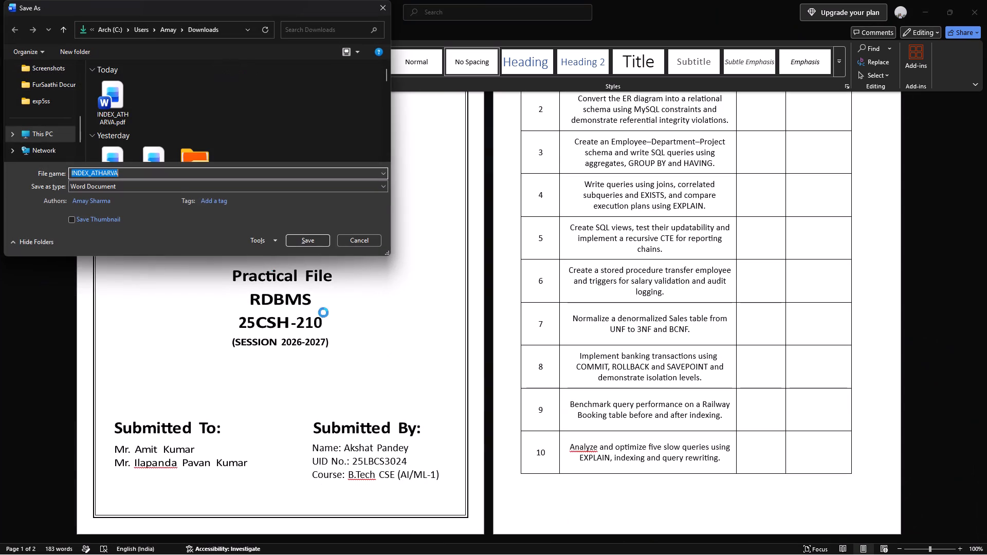
click(152, 189)
click(125, 244)
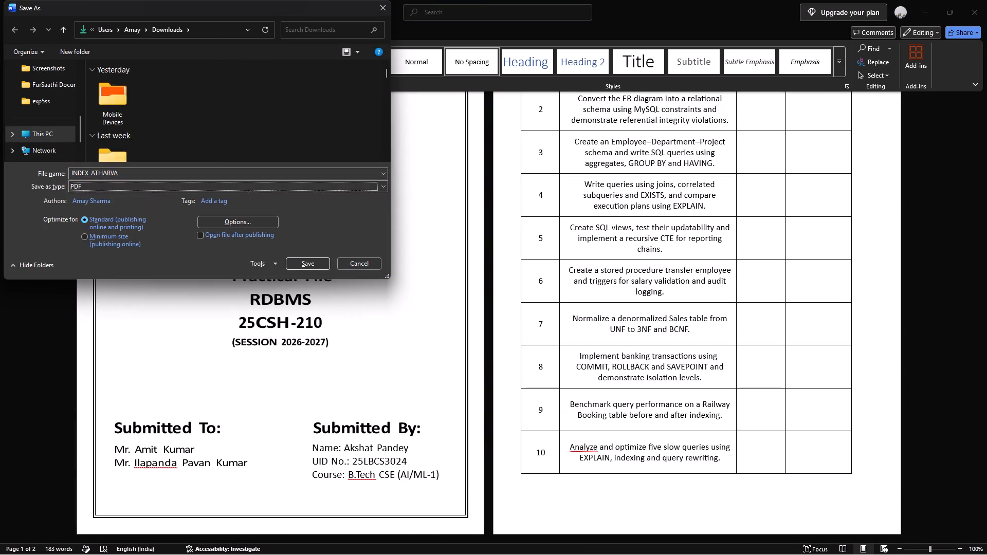
click(126, 114)
click(105, 173)
click(113, 173)
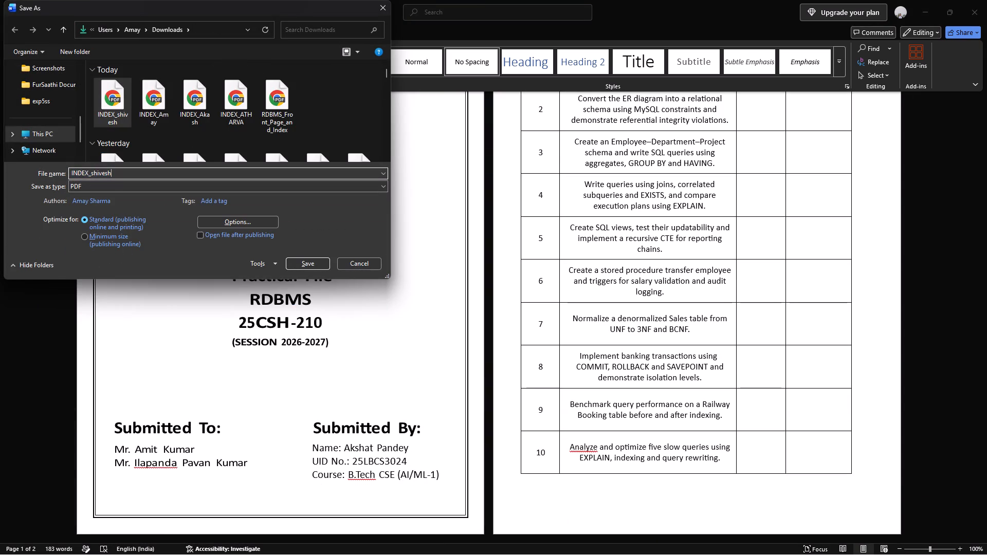
drag(113, 173, 97, 173)
click(93, 172)
drag(92, 172, 114, 178)
drag(114, 178, 115, 178)
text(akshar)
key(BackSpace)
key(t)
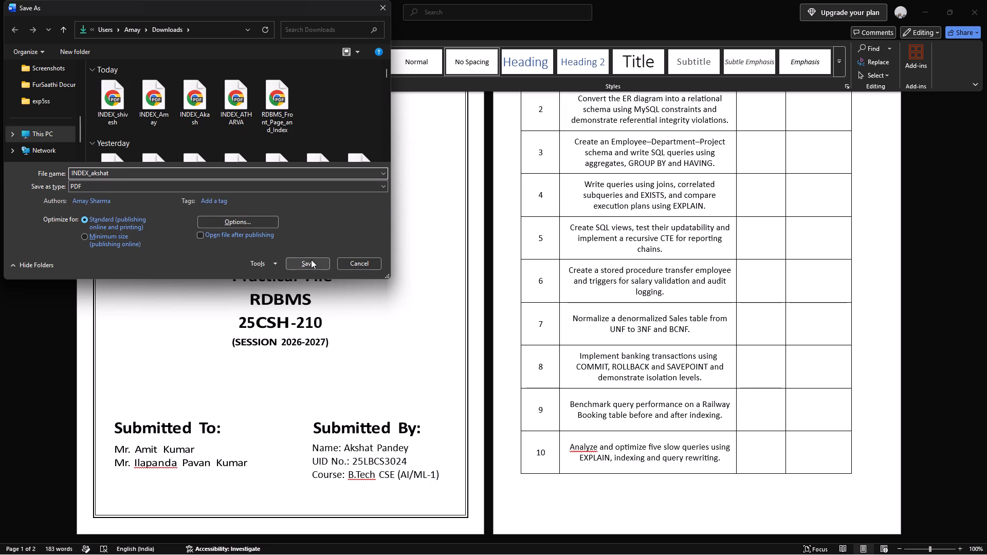
click(311, 260)
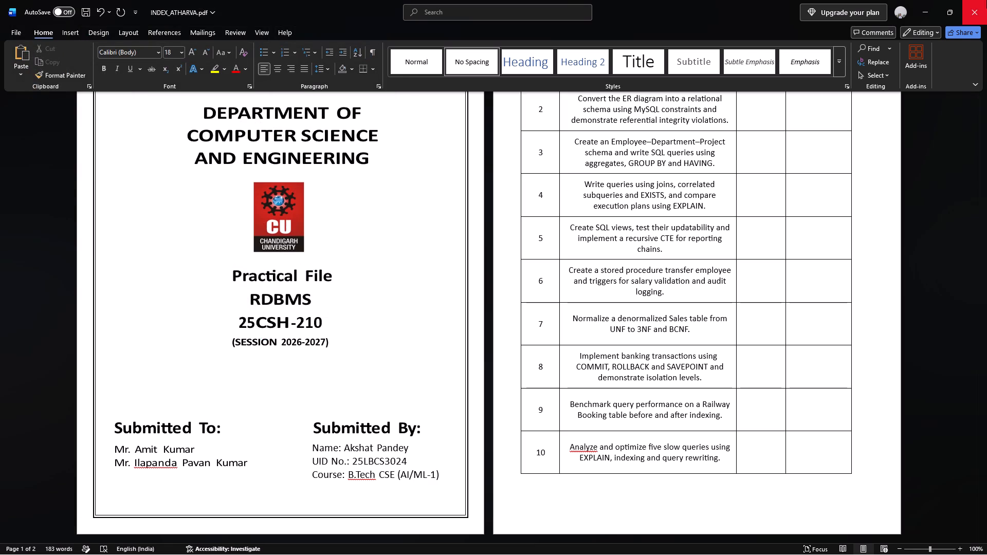
Close the document and discard its unsaved changes.
click(986, 0)
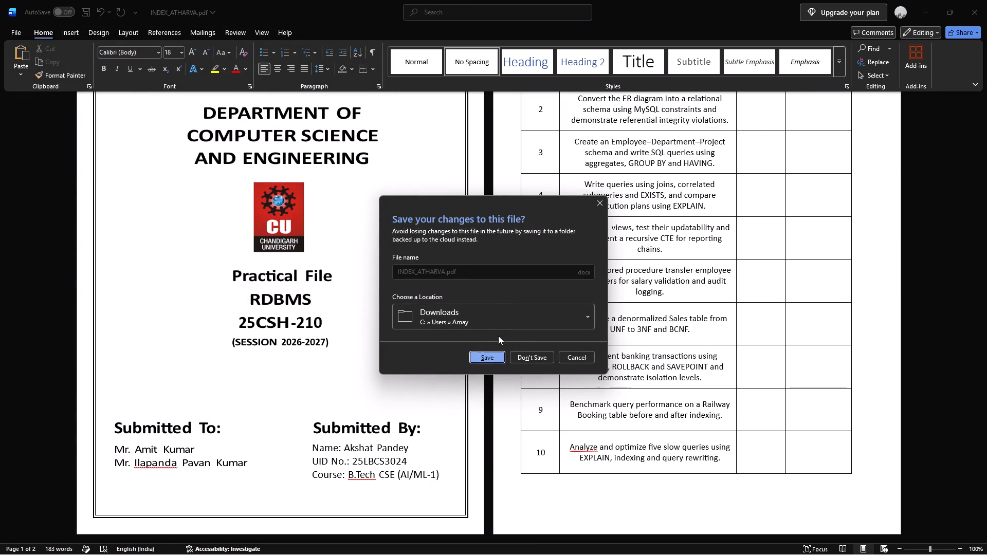
drag(492, 356, 537, 354)
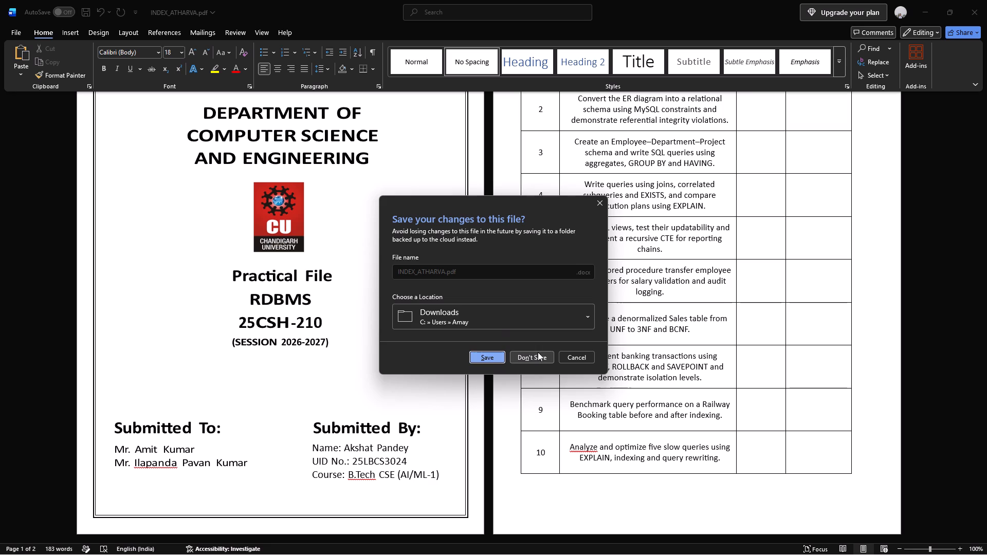
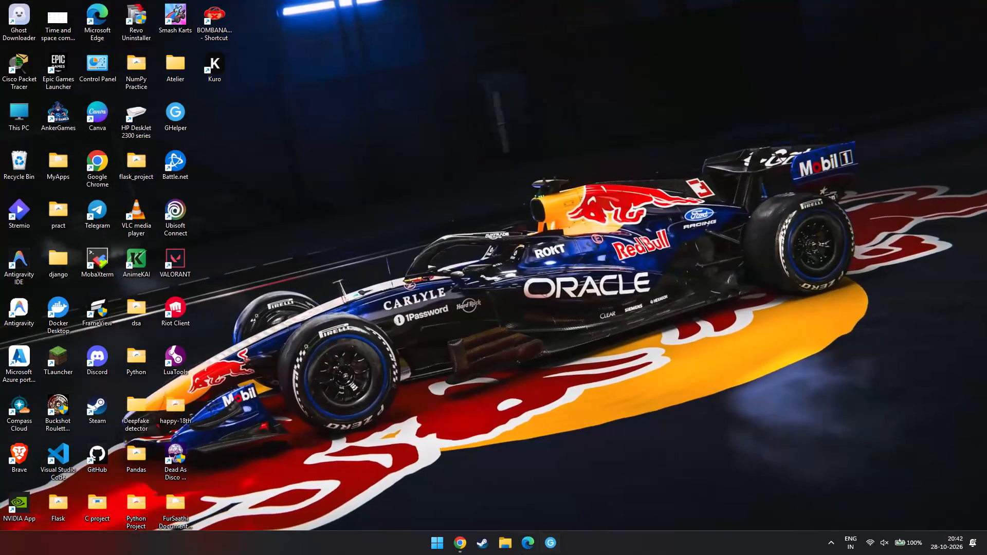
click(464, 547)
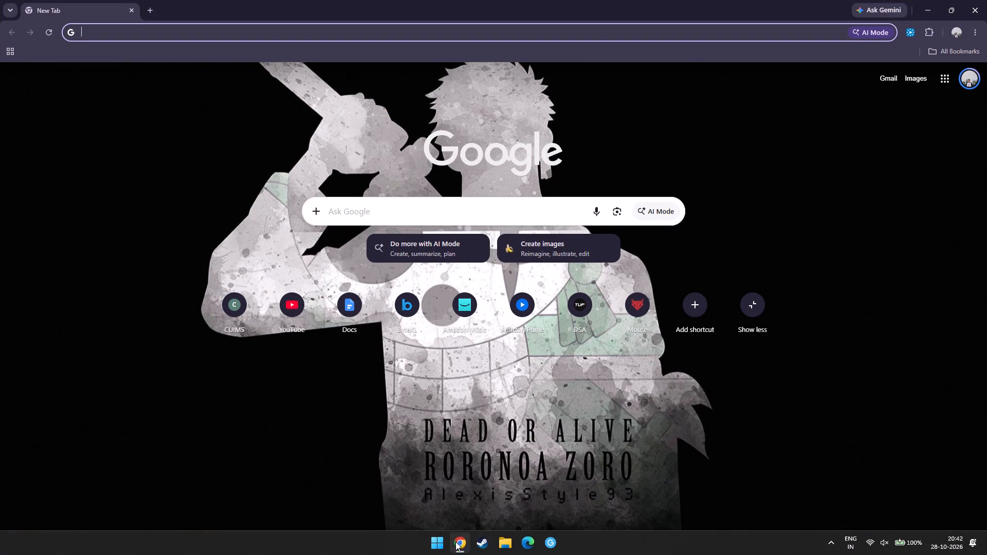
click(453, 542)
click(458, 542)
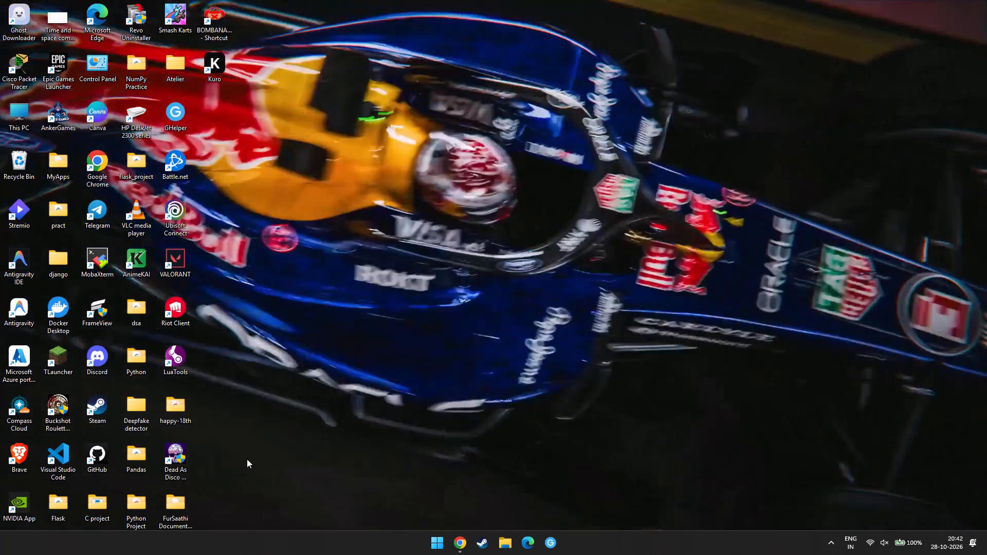
Search the computer's apps for Discord using "dis".
click(432, 542)
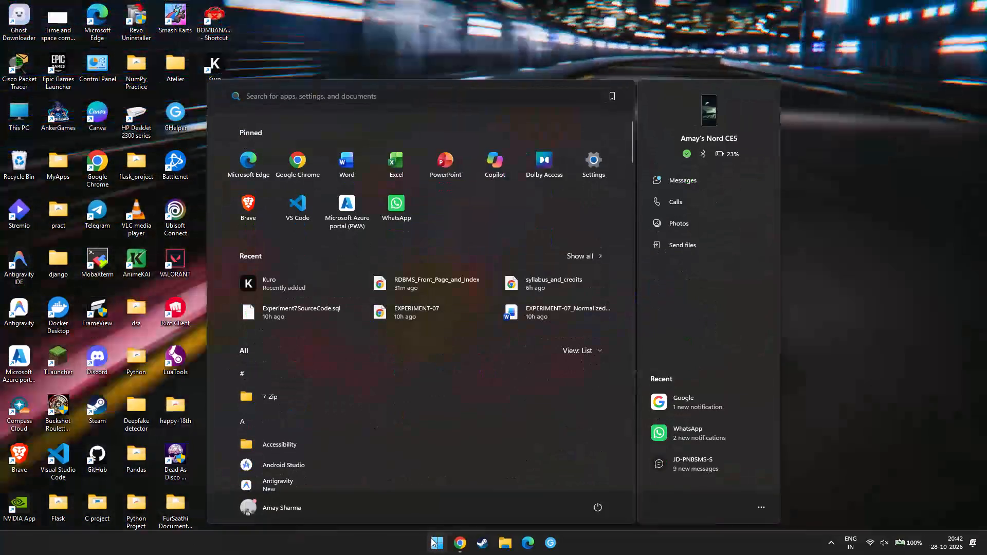
text(dis)
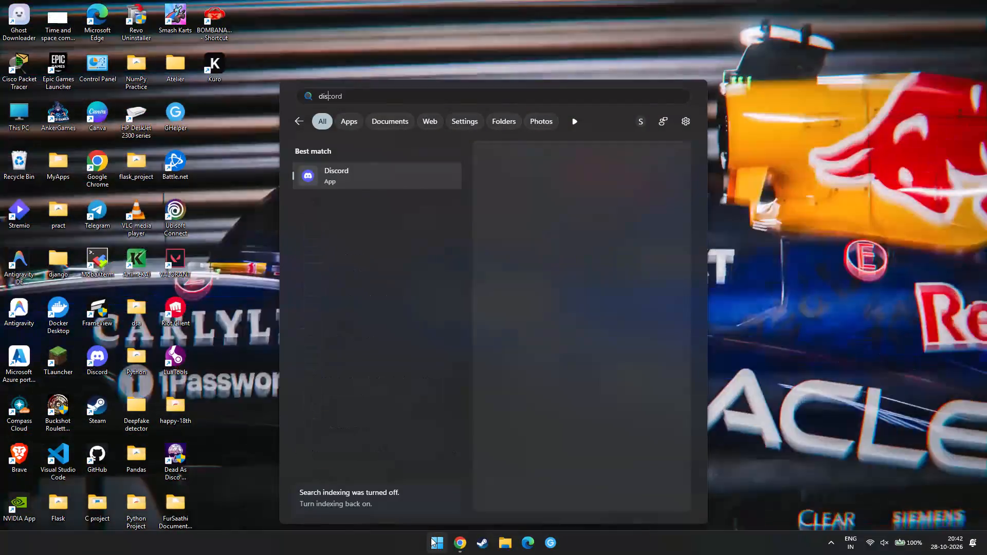
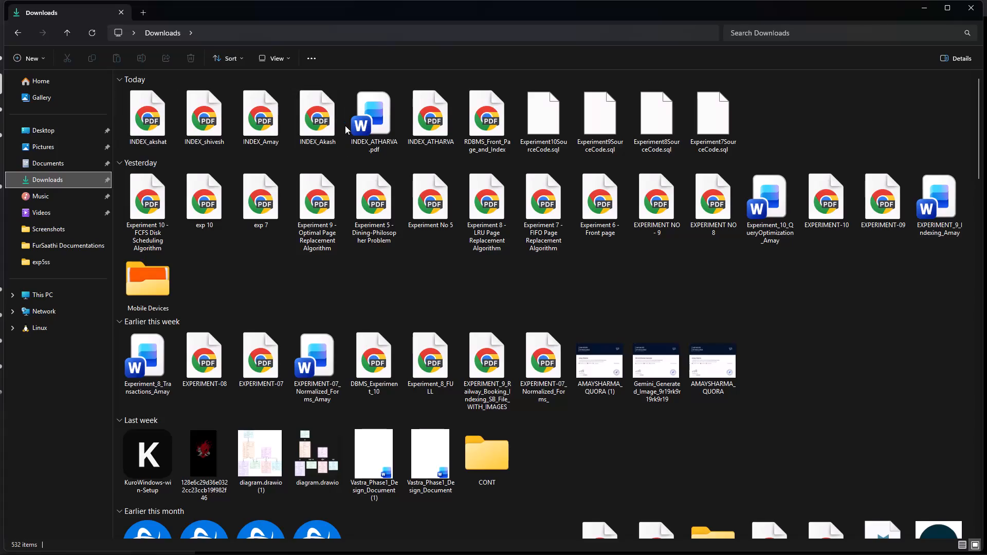
Open the Word document INDEX_ATHARVA.pdf from the Downloads folder.
double_click(359, 125)
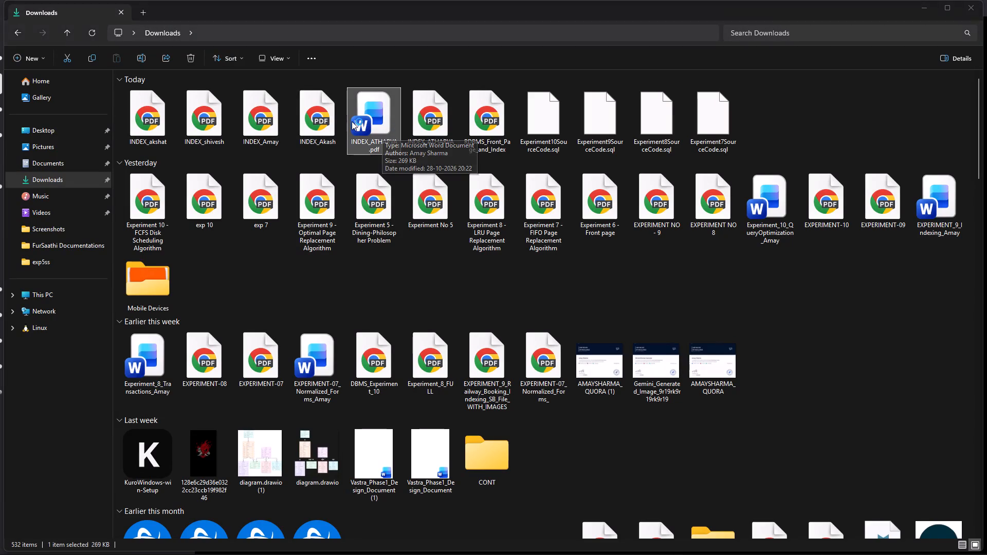
Replace the last two digits of the UID number under Submitted By with those of the next student.
scroll(410, 415, down, 2)
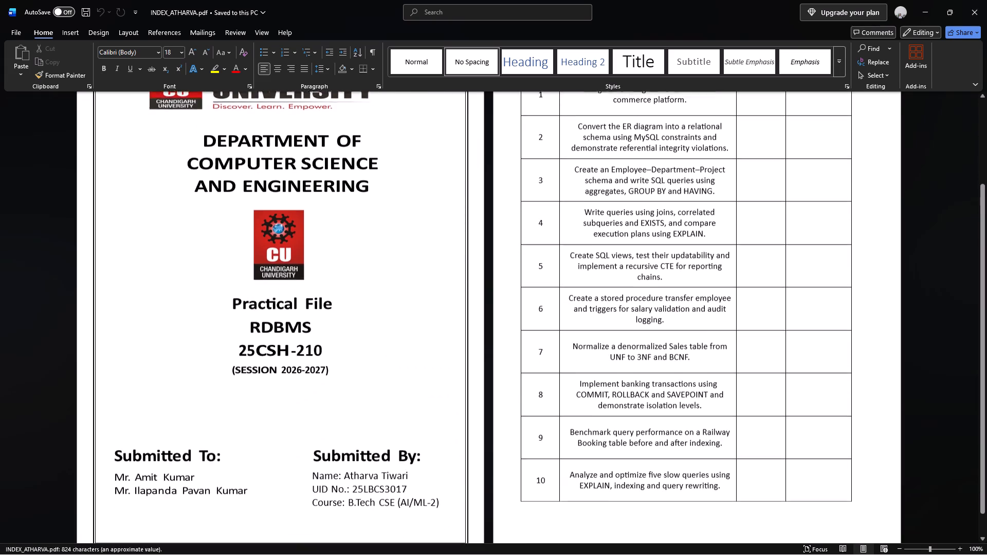
scroll(410, 416, down, 1)
click(411, 466)
click(410, 458)
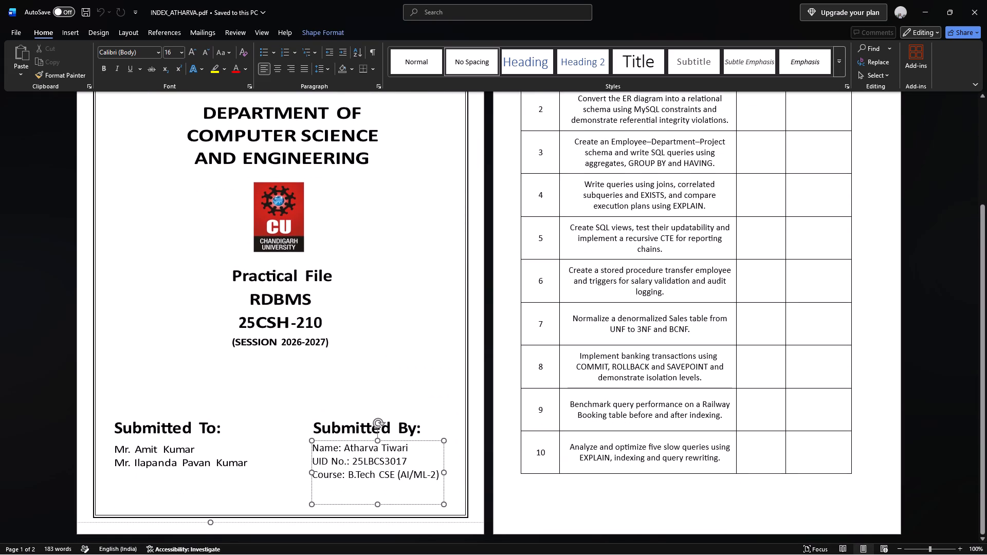
key(BackSpace)
key(BackSpace)
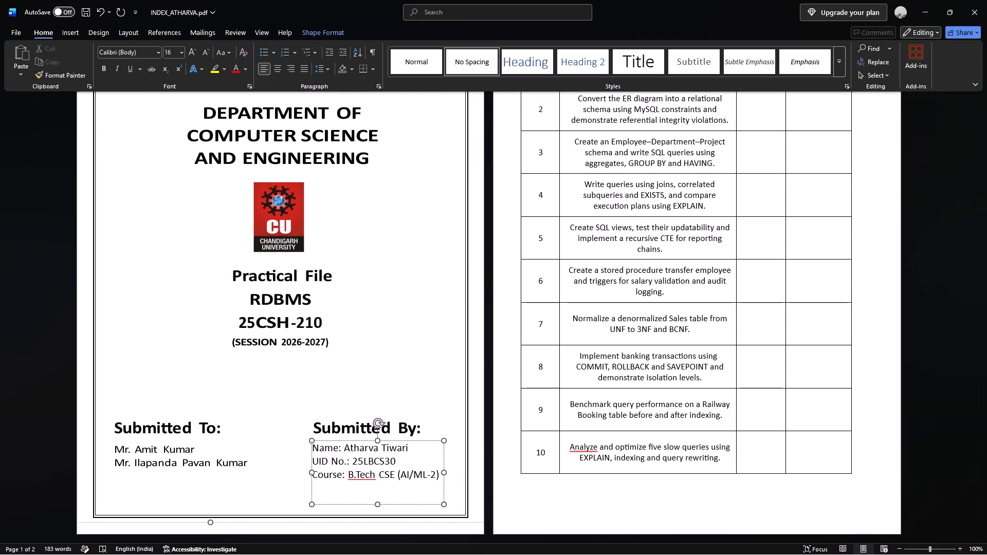
text(15)
Replace the student name under Submitted By with the next student's full name.
drag(411, 445, 366, 447)
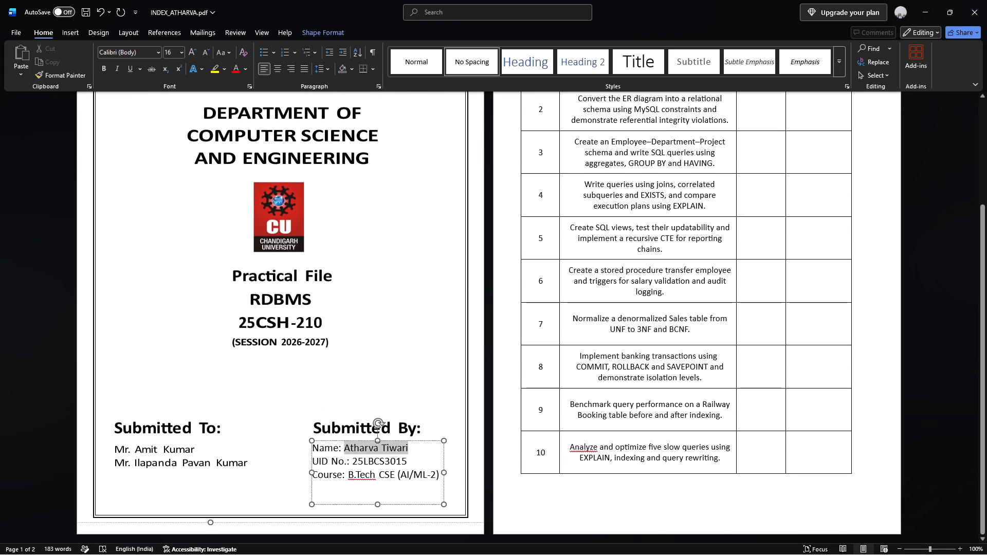
drag(366, 447, 354, 447)
key(BackSpace)
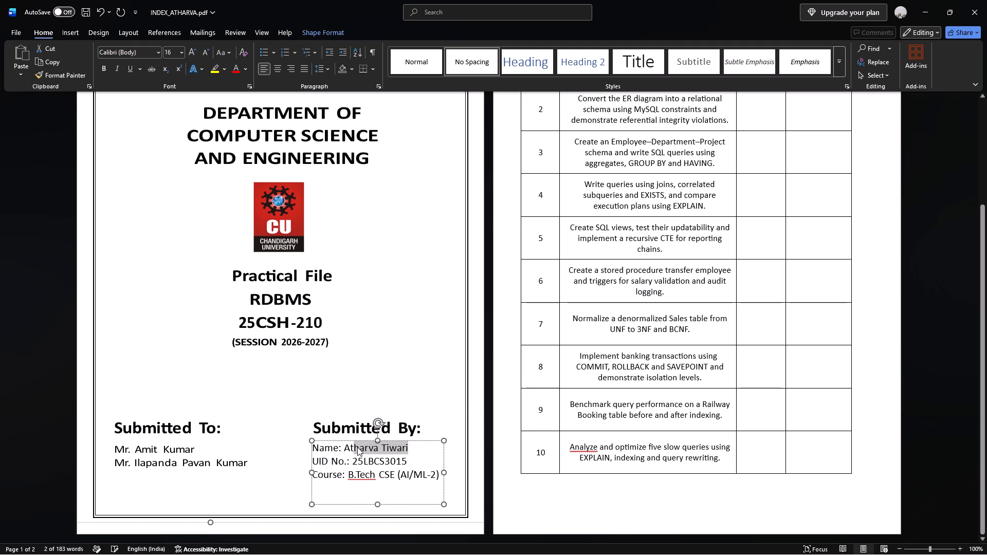
key(BackSpace)
text(radhu)
key(BackSpace)
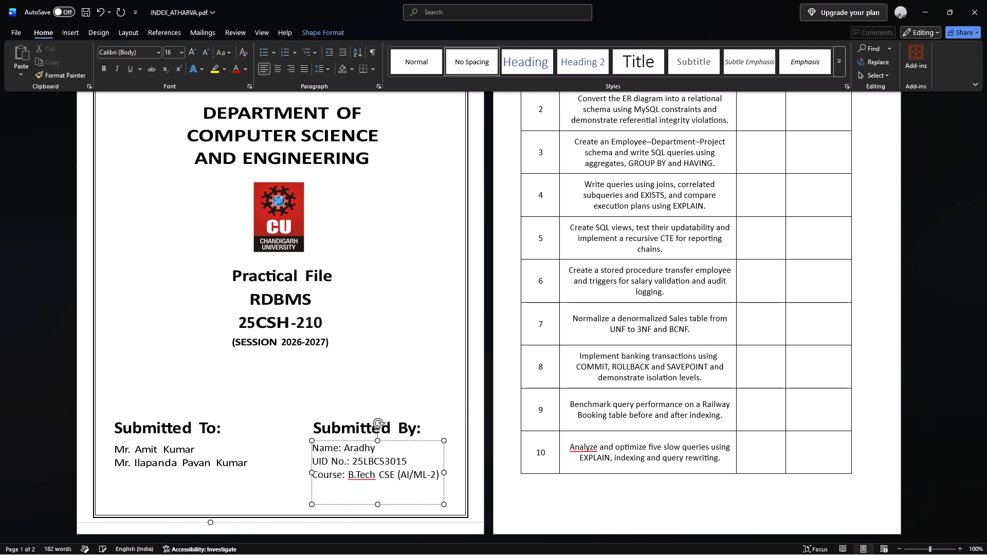
key(equal)
key(BackSpace)
key(BackSpace)
key(m)
key(BackSpace)
text(ra)
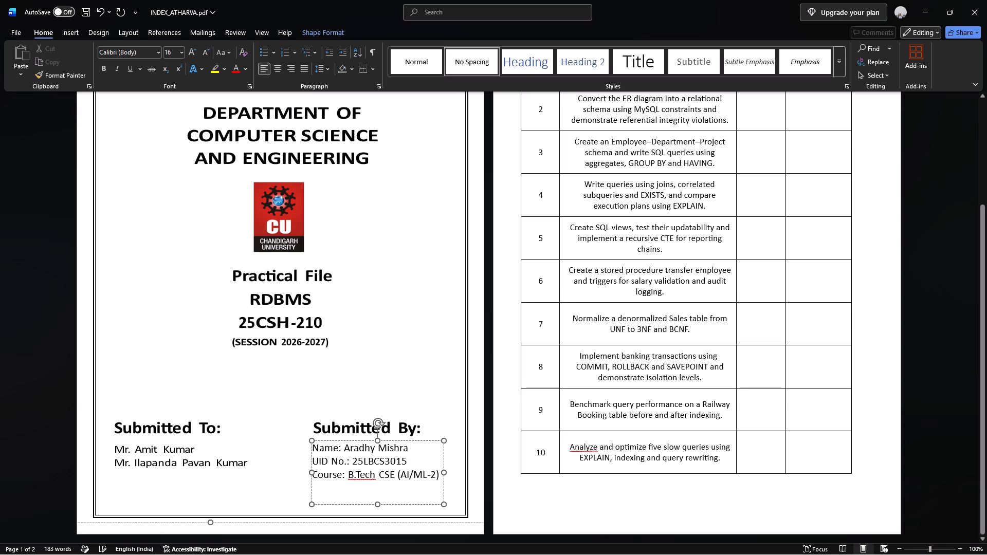
click(378, 399)
scroll(411, 510, down, 1)
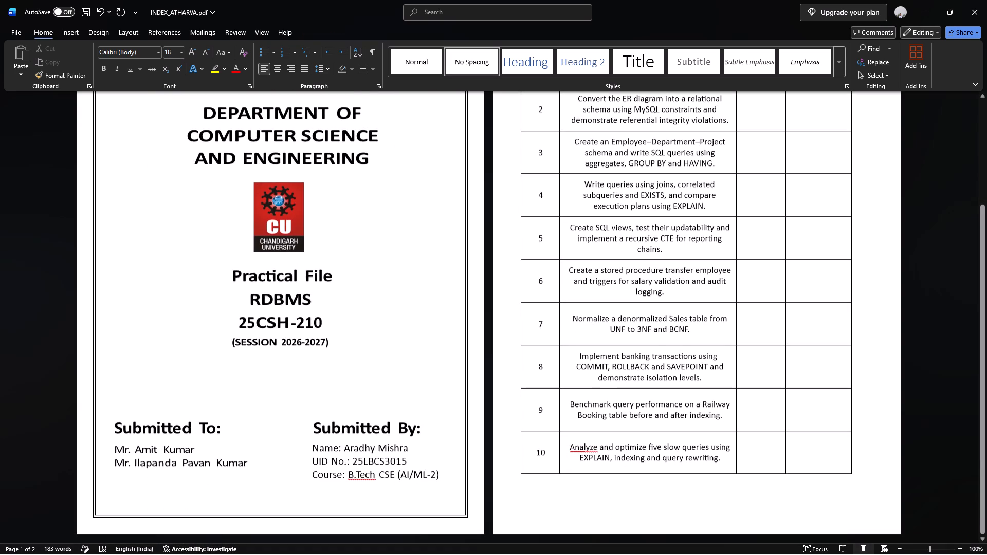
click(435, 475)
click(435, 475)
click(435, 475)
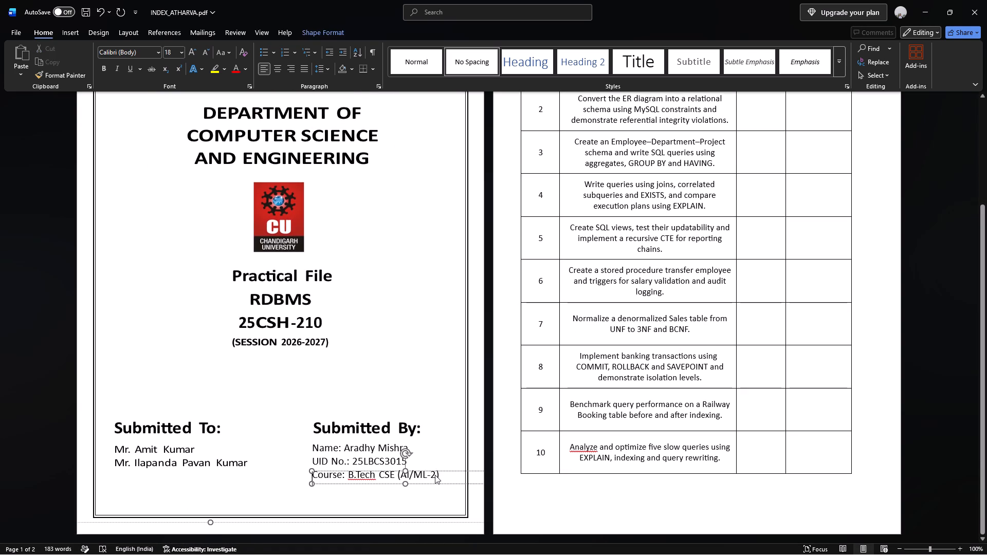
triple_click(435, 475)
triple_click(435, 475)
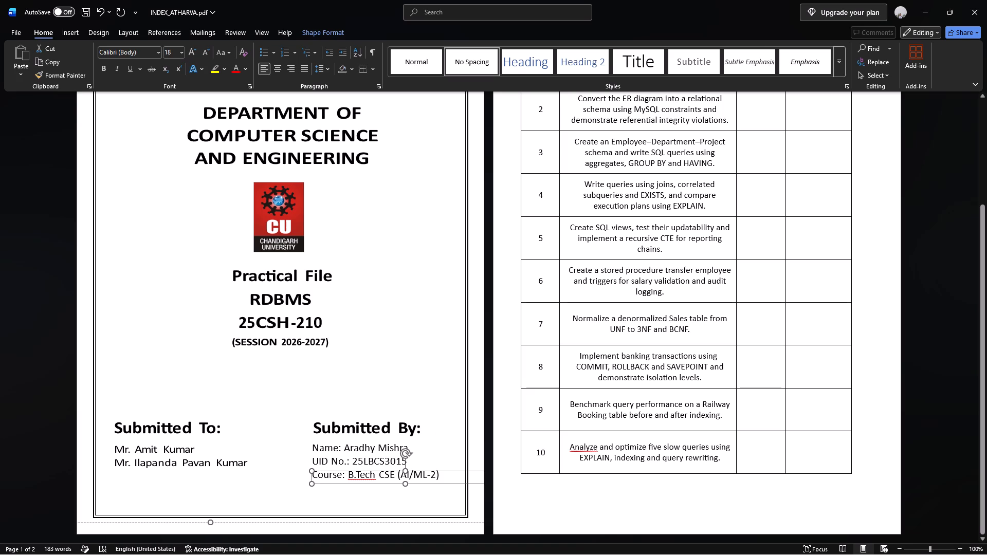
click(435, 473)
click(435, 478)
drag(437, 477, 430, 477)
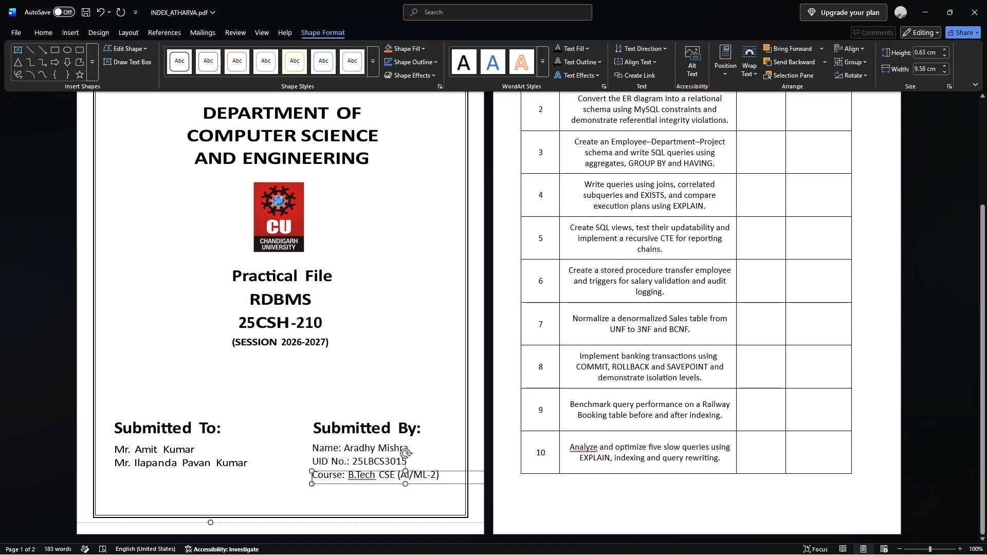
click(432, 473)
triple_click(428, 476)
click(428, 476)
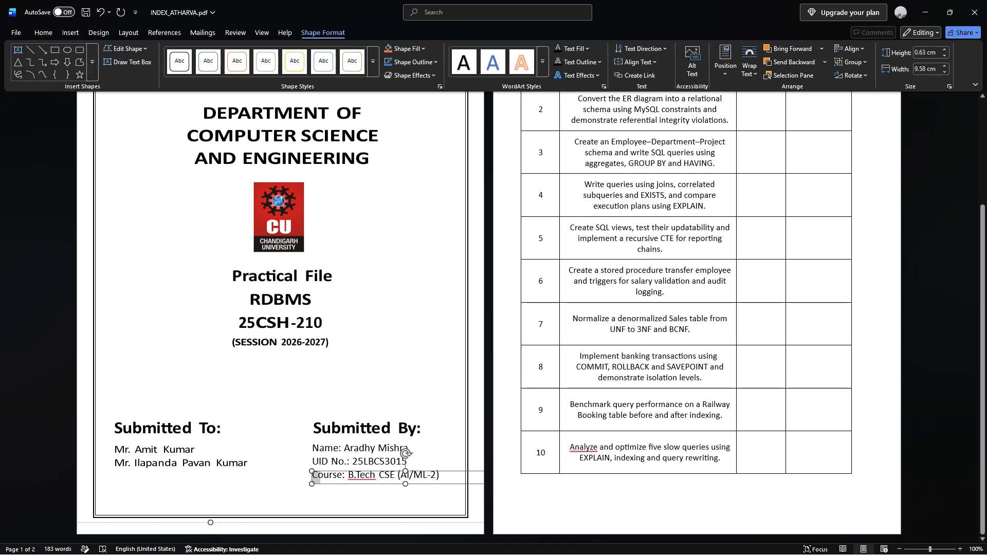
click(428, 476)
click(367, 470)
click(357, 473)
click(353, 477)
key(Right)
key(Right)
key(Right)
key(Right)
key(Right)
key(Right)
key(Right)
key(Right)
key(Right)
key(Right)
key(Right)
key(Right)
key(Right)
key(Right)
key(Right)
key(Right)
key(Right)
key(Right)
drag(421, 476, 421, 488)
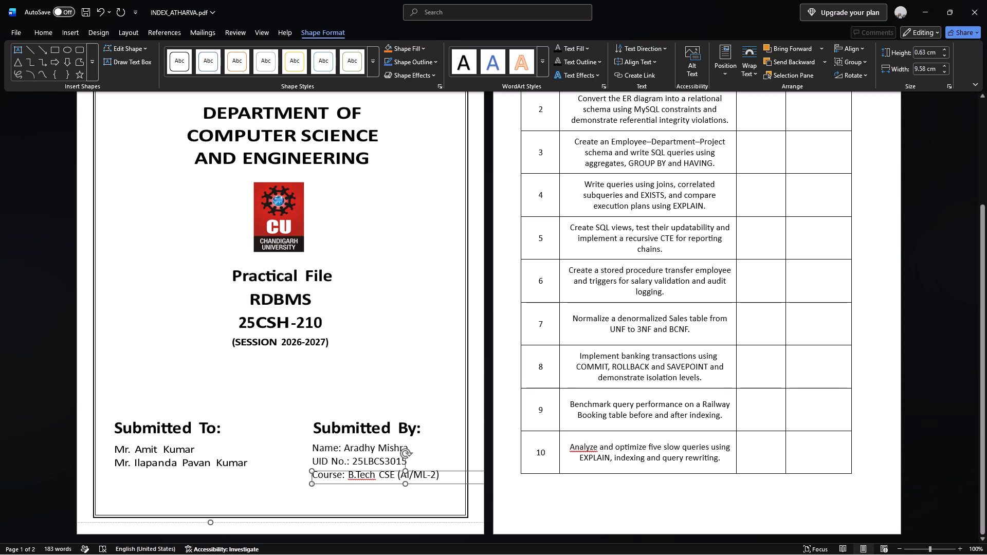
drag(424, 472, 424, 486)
Change the section number in the Course line under Submitted By so it reads AI/ML-4.
click(428, 468)
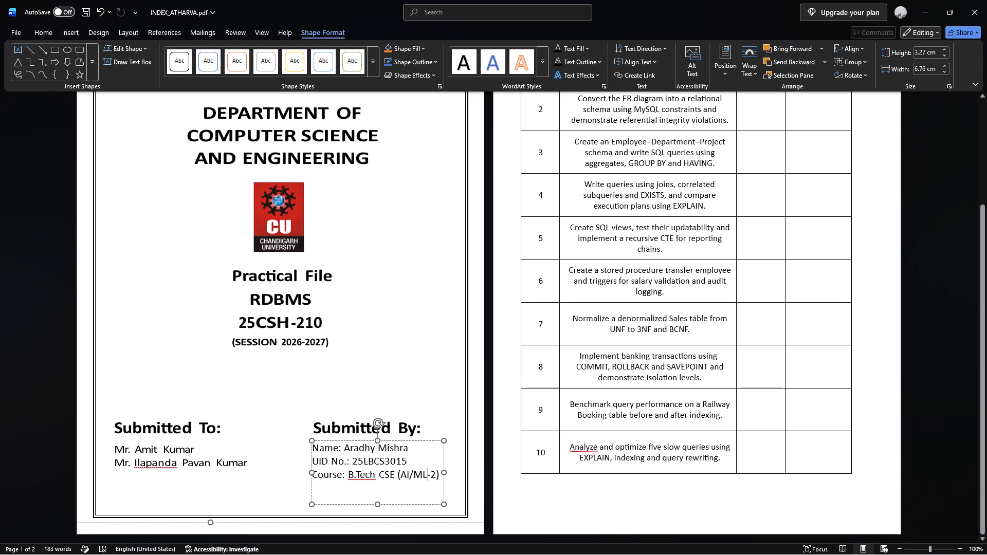
click(434, 475)
key(BackSpace)
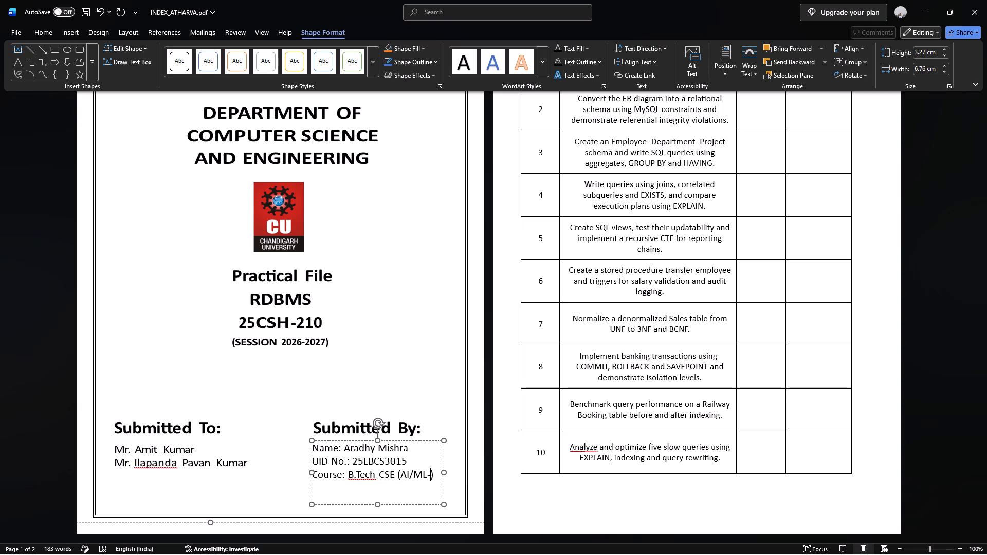
key(4)
click(419, 387)
scroll(431, 420, down, 2)
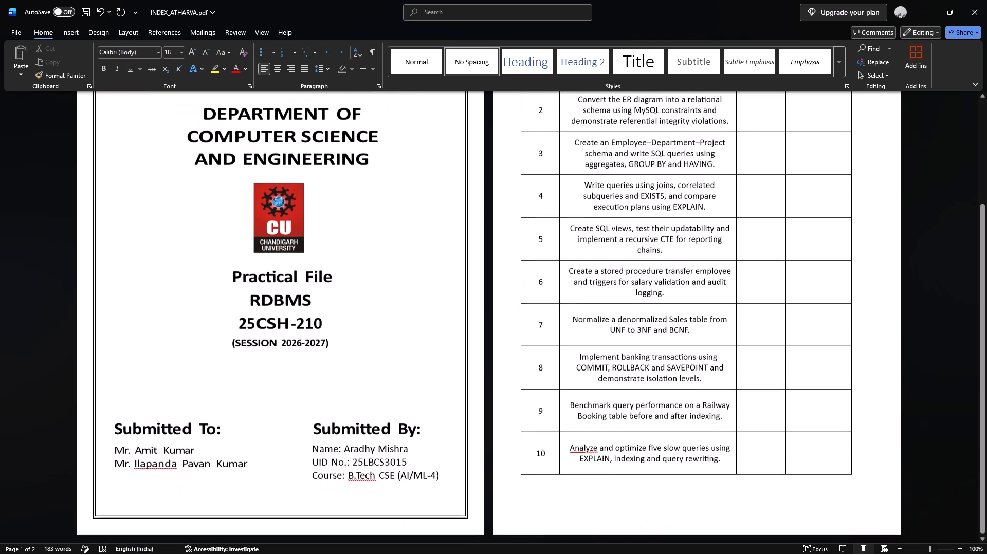
scroll(312, 484, up, 3)
scroll(370, 440, down, 4)
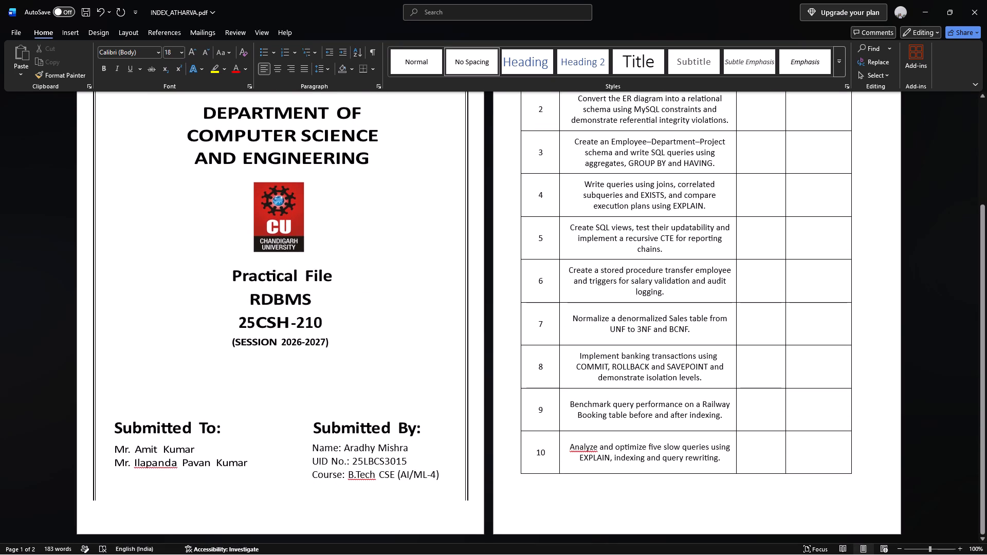
Export the document as a PDF named INDEX_Aradhy in the Downloads folder.
key(F12)
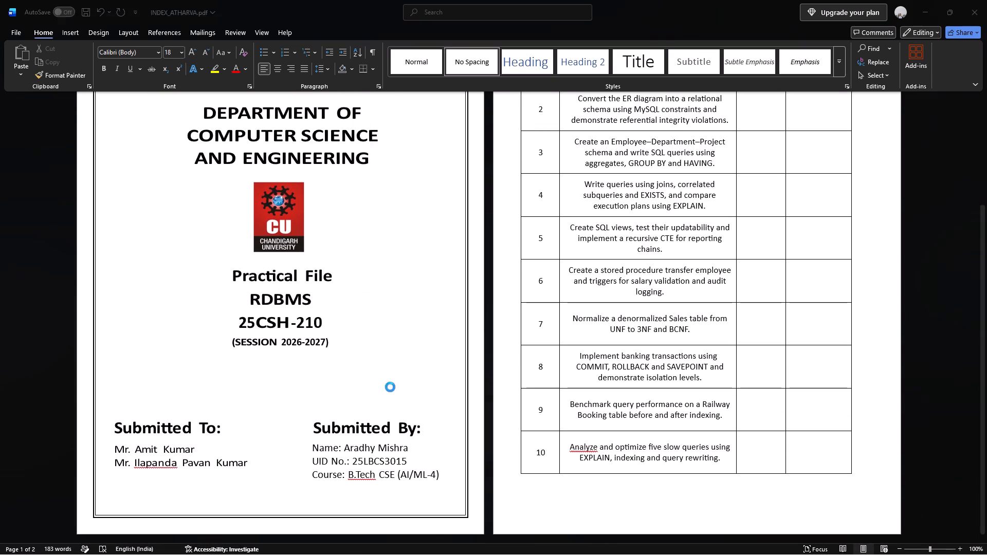
click(109, 174)
drag(123, 172, 101, 173)
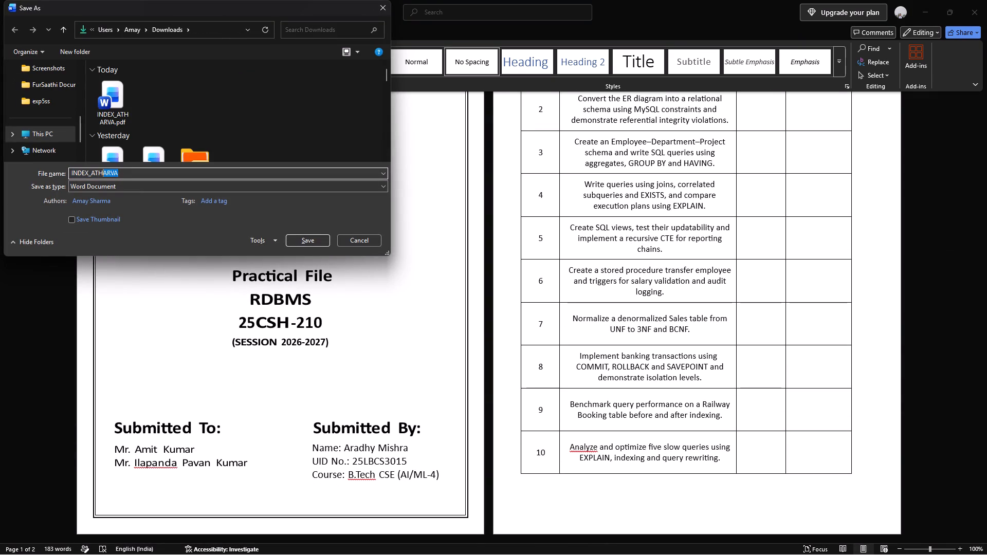
drag(101, 173, 98, 173)
key(BackSpace)
key(BackSpace)
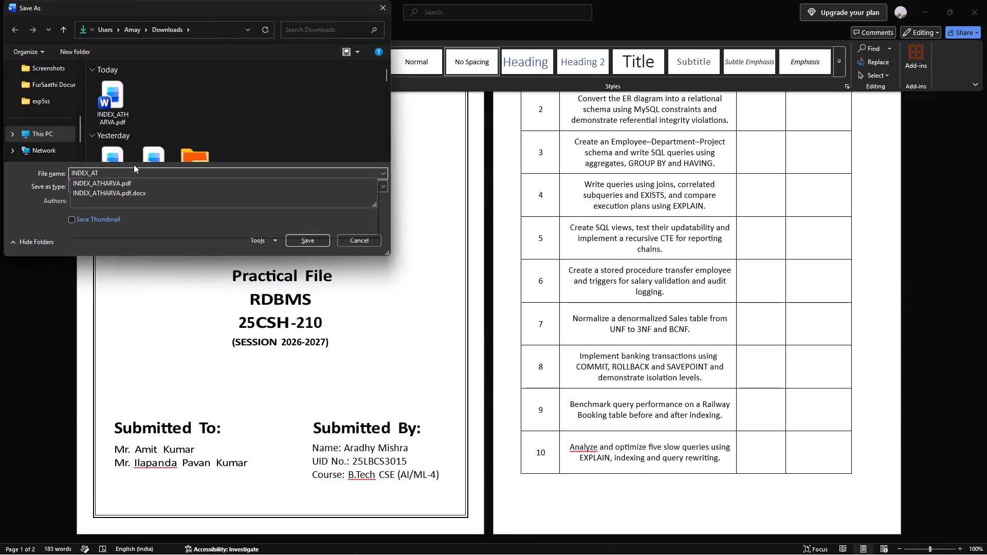
text(radshy)
key(BackSpace)
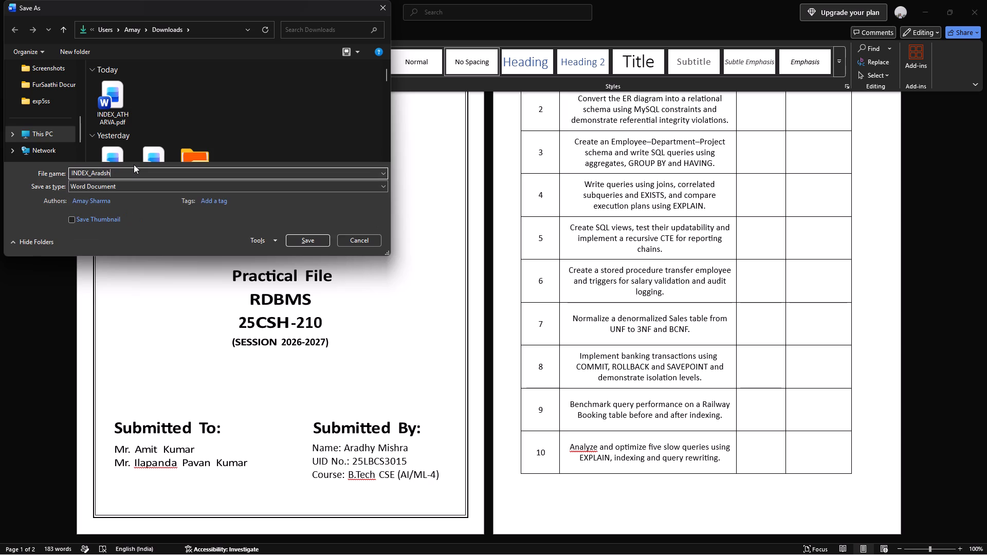
key(BackSpace)
key(BackSpace)
key(y)
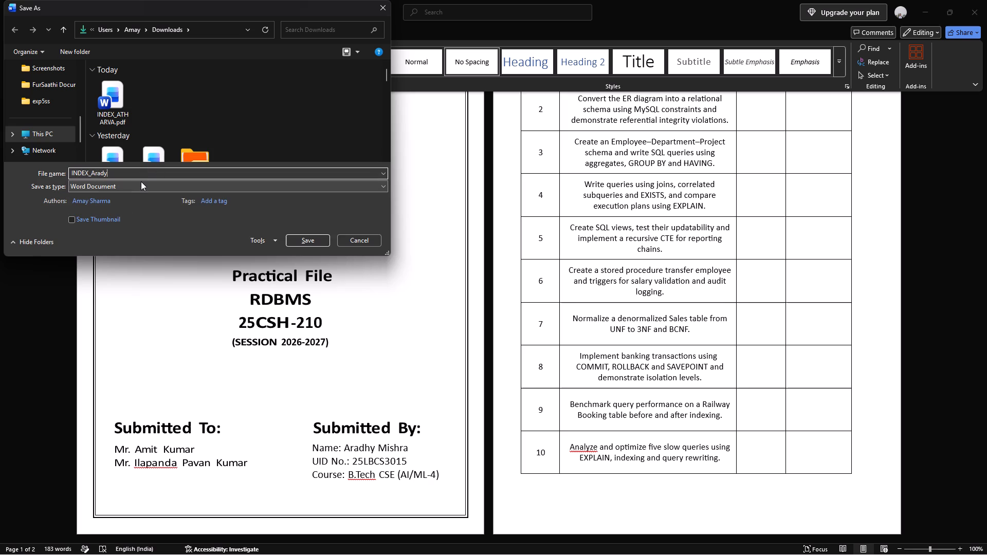
key(BackSpace)
text(hy)
click(232, 184)
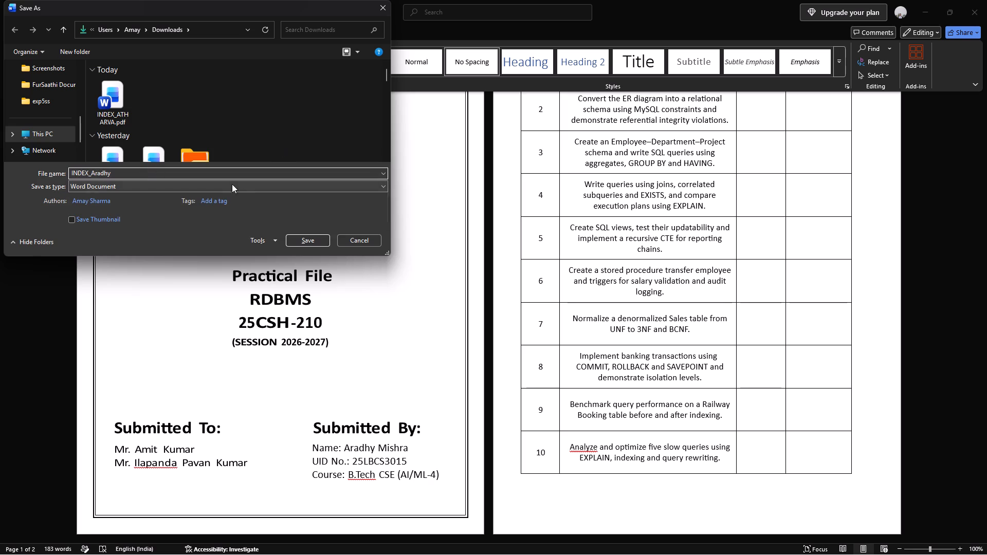
click(114, 242)
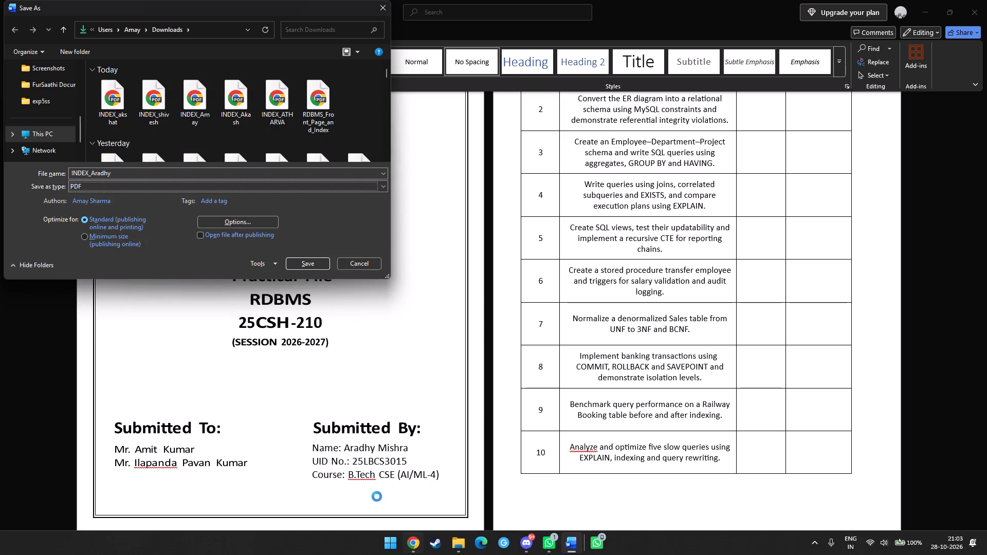
click(302, 264)
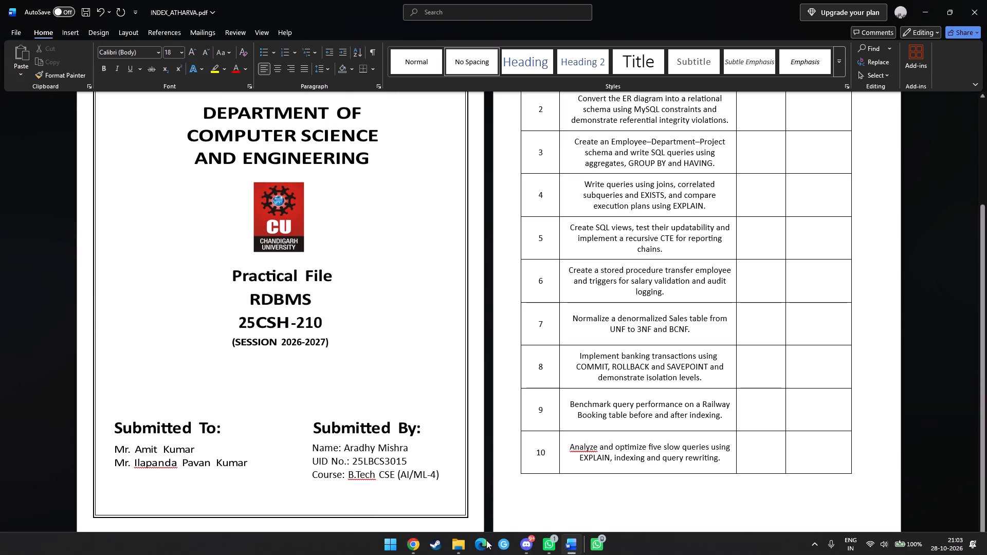
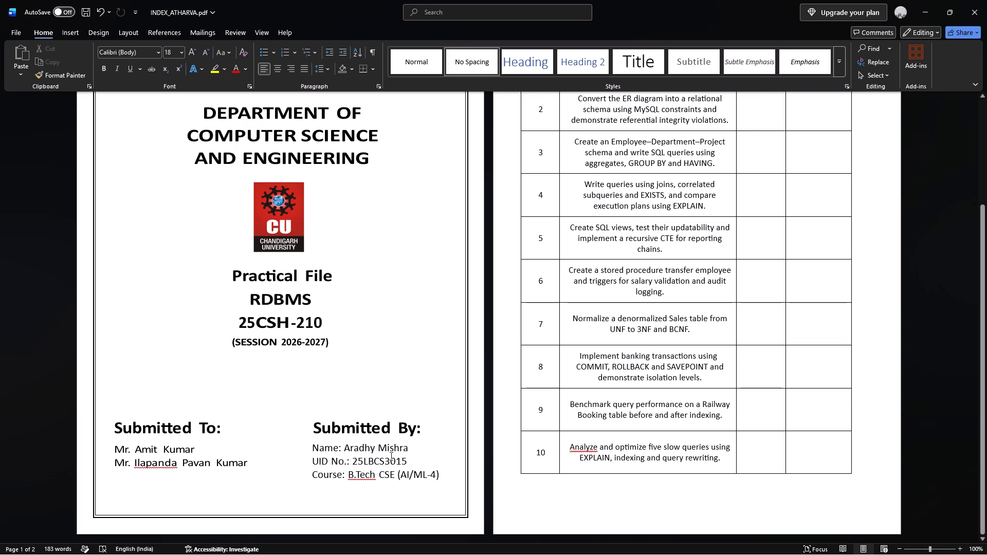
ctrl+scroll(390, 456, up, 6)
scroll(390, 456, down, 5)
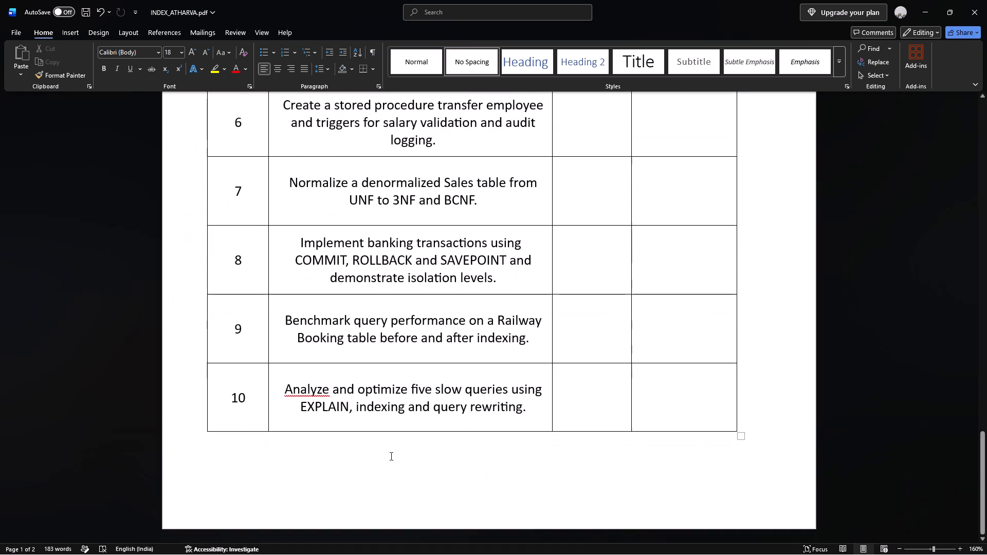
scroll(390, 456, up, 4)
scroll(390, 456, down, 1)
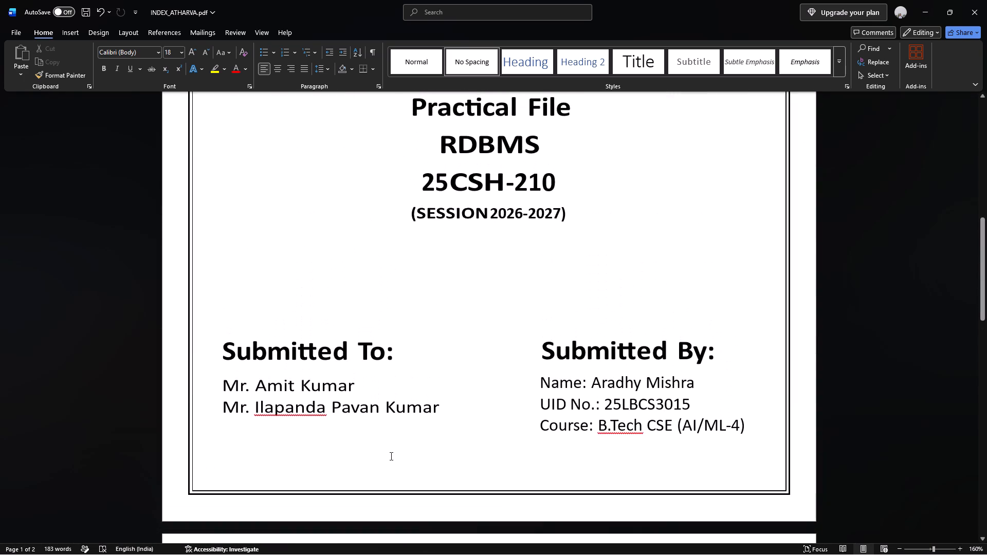